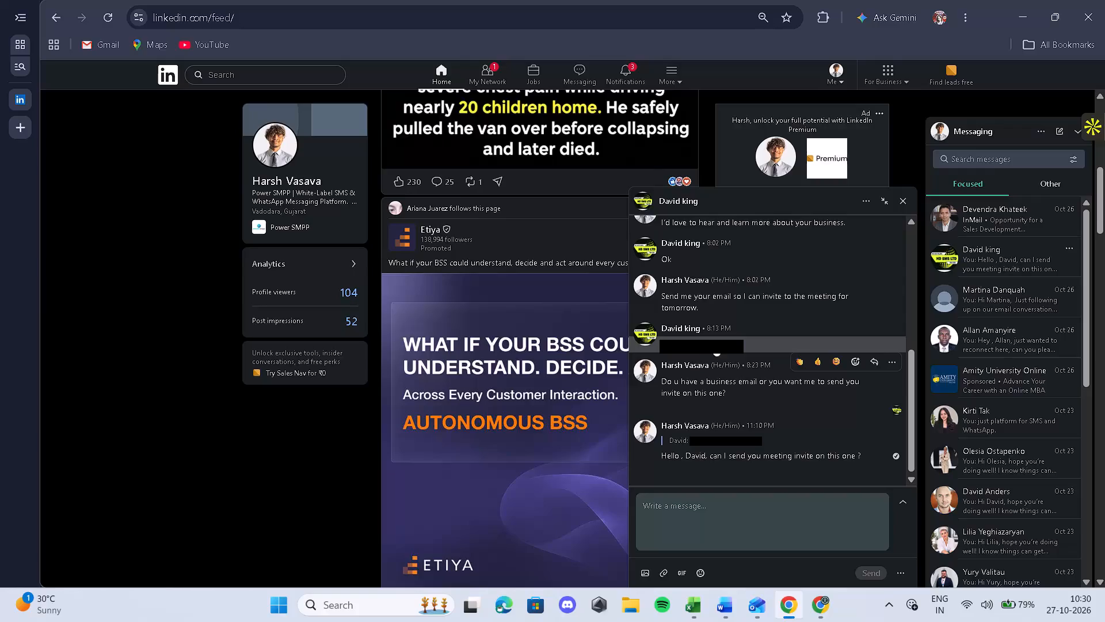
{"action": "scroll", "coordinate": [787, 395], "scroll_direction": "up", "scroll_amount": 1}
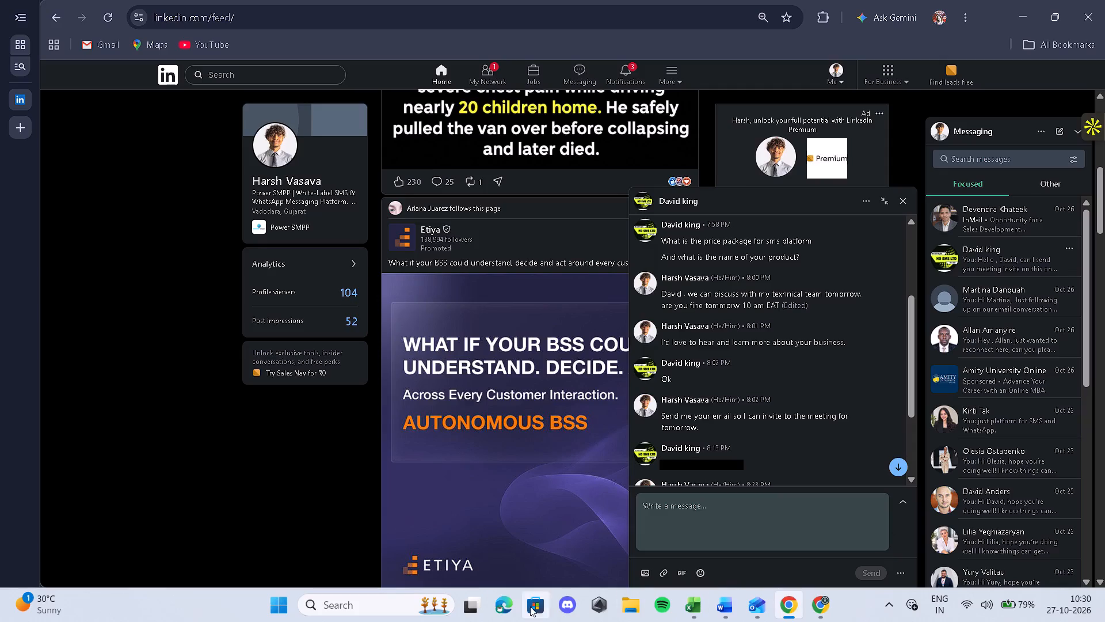
Open the Windows search to find another application to launch.
{"action": "left_click", "coordinate": [402, 604]}
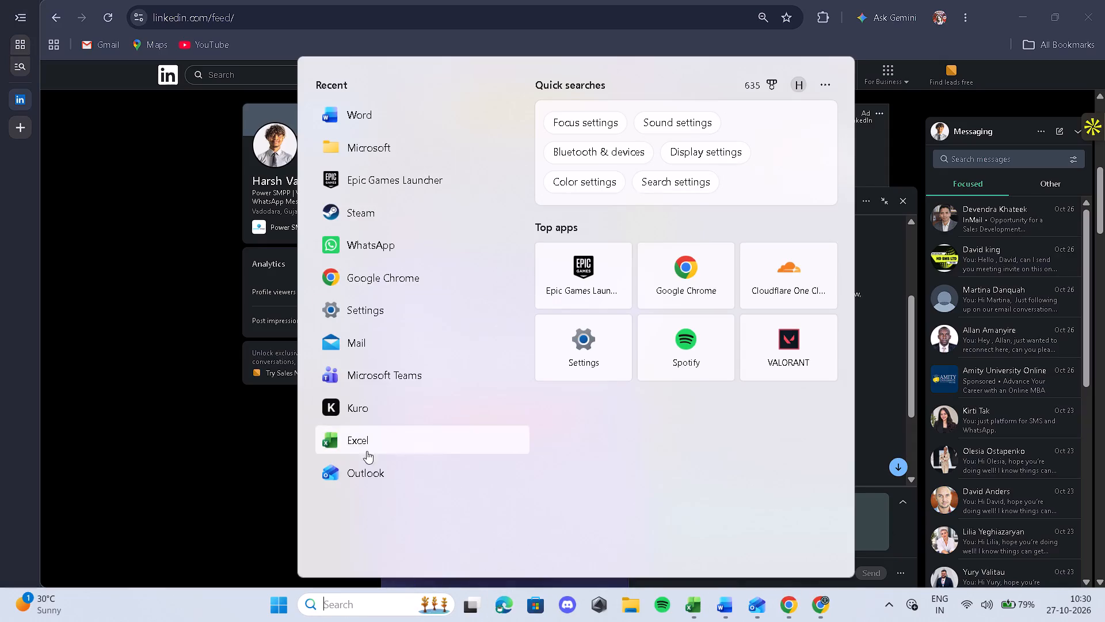
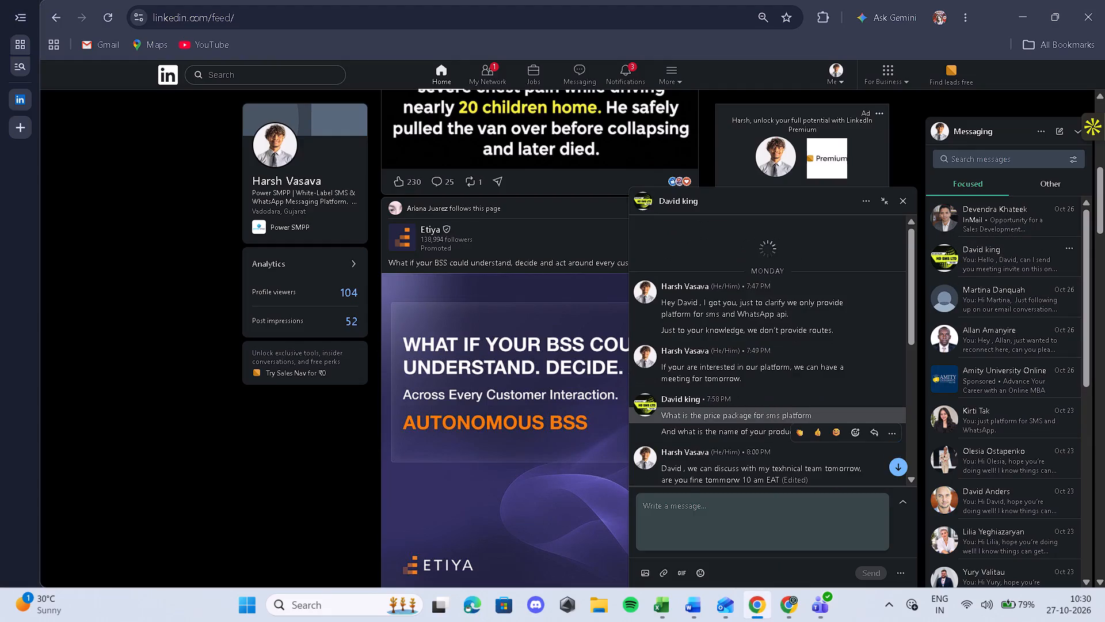
Close the SMS platform prospect's chat and look over the home feed.
{"action": "left_click", "coordinate": [899, 202]}
{"action": "scroll", "coordinate": [574, 458], "scroll_direction": "down", "scroll_amount": 4}
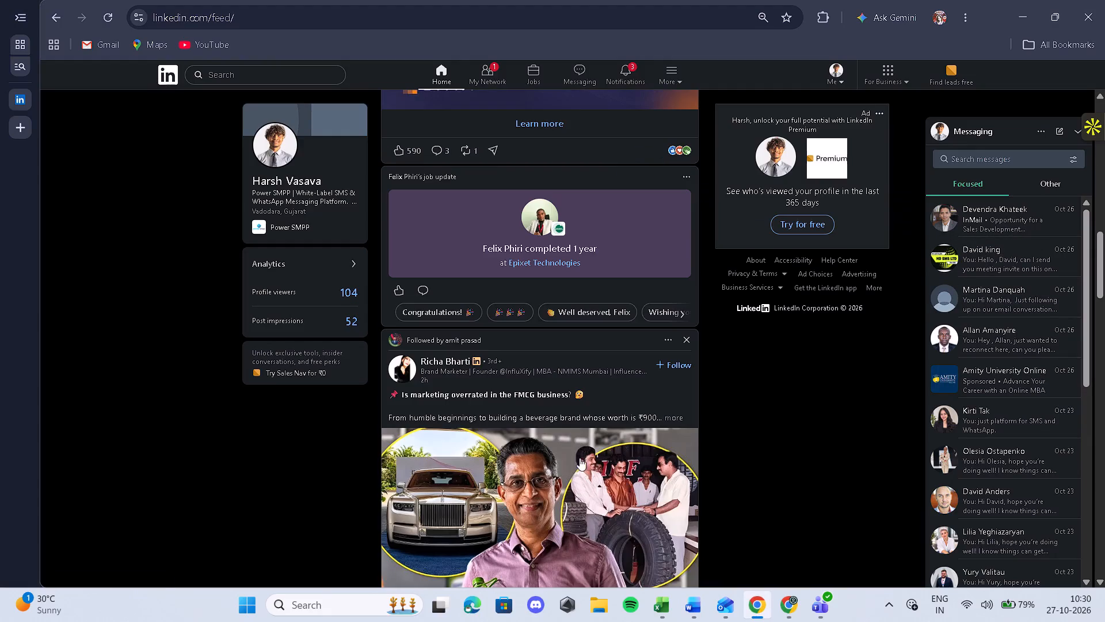
Open your own LinkedIn profile and look over its activity and experience sections.
{"action": "left_click", "coordinate": [289, 158]}
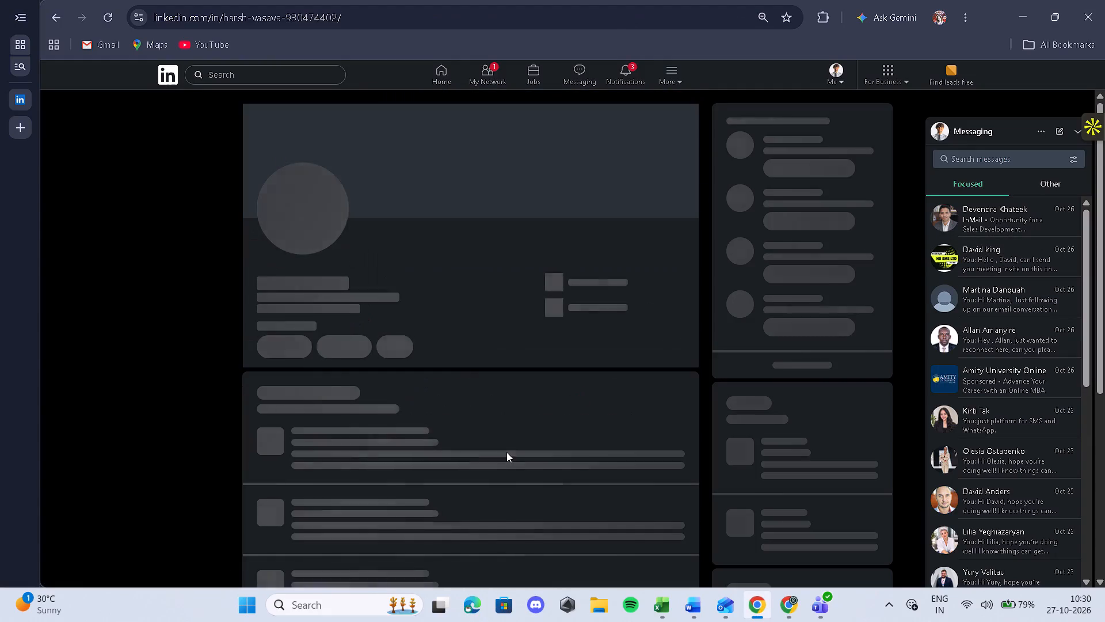
{"action": "scroll", "coordinate": [485, 417], "scroll_direction": "down", "scroll_amount": 4}
{"action": "scroll", "coordinate": [383, 407], "scroll_direction": "down", "scroll_amount": 2}
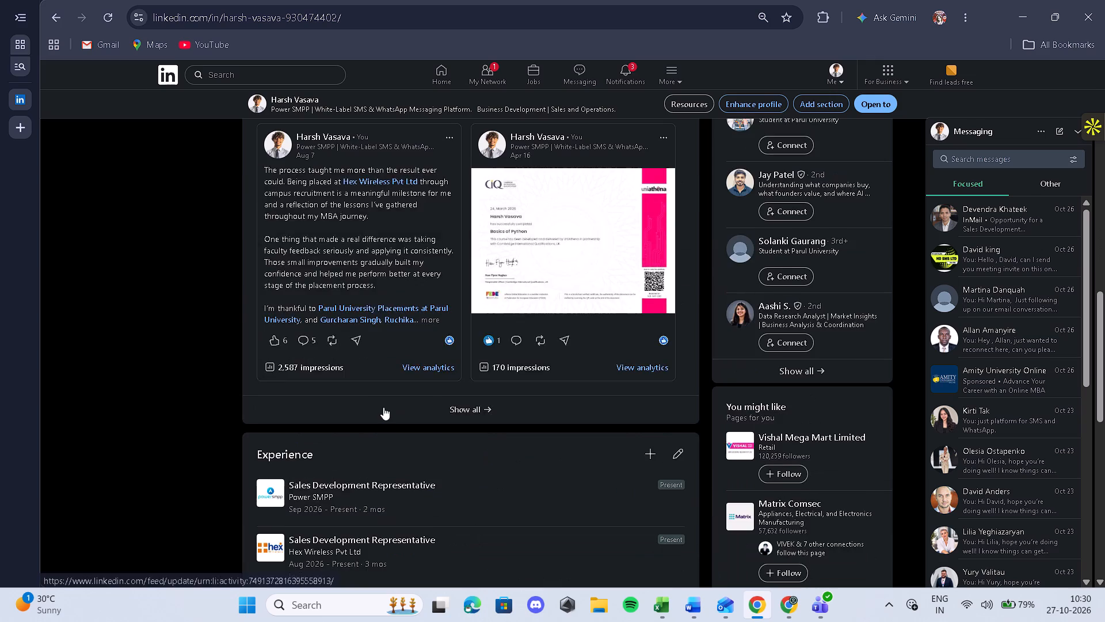
{"action": "scroll", "coordinate": [398, 448], "scroll_direction": "down", "scroll_amount": 2}
{"action": "scroll", "coordinate": [394, 412], "scroll_direction": "up", "scroll_amount": 3}
Open the August 7 campus placement post from the profile's activity and read its text and comments.
{"action": "left_click", "coordinate": [334, 309]}
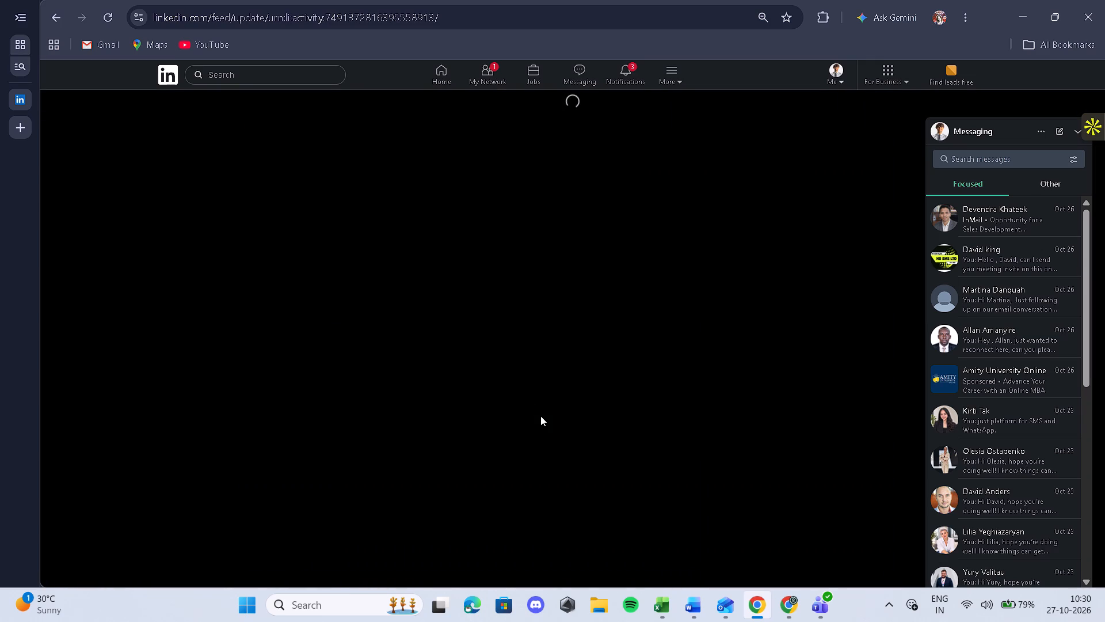
{"action": "scroll", "coordinate": [540, 416], "scroll_direction": "down", "scroll_amount": 3}
{"action": "scroll", "coordinate": [541, 417], "scroll_direction": "up", "scroll_amount": 1}
{"action": "scroll", "coordinate": [582, 412], "scroll_direction": "down", "scroll_amount": 1}
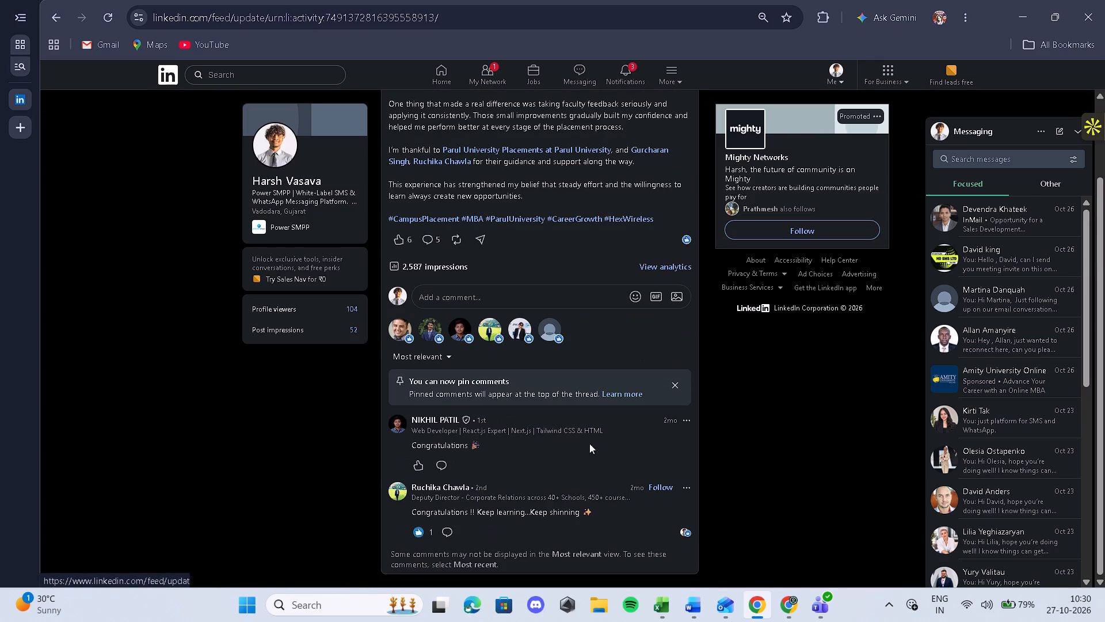
{"action": "scroll", "coordinate": [535, 441], "scroll_direction": "down", "scroll_amount": 2}
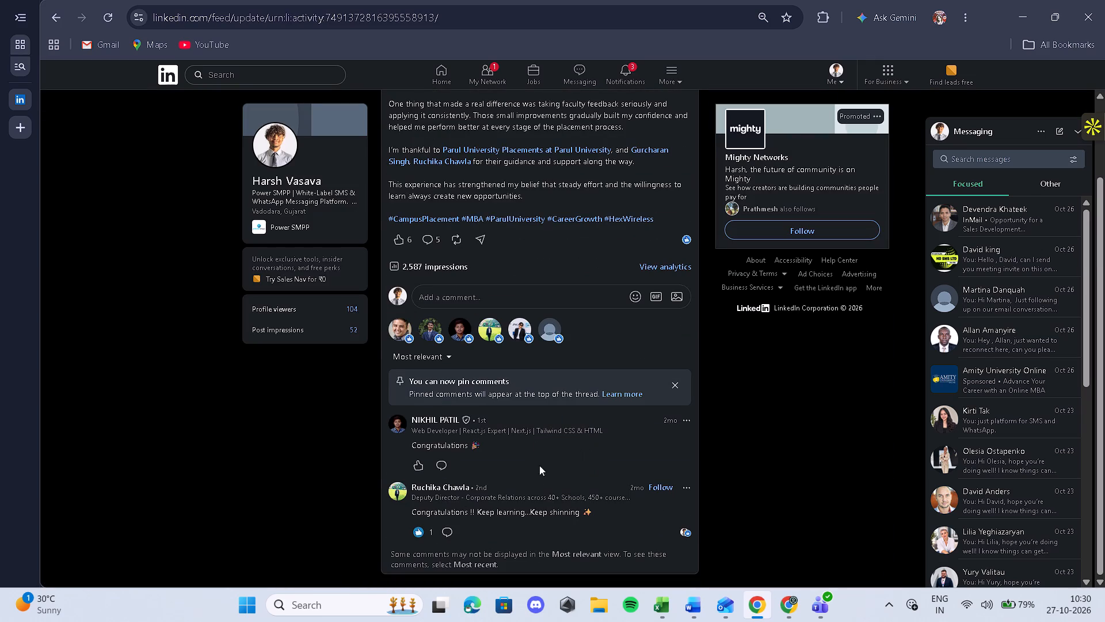
{"action": "scroll", "coordinate": [552, 498], "scroll_direction": "up", "scroll_amount": 4}
{"action": "scroll", "coordinate": [544, 458], "scroll_direction": "down", "scroll_amount": 5}
Dismiss the notice about pinning comments on the placement post and look over the post again.
{"action": "left_click", "coordinate": [675, 383]}
{"action": "scroll", "coordinate": [578, 431], "scroll_direction": "up", "scroll_amount": 2}
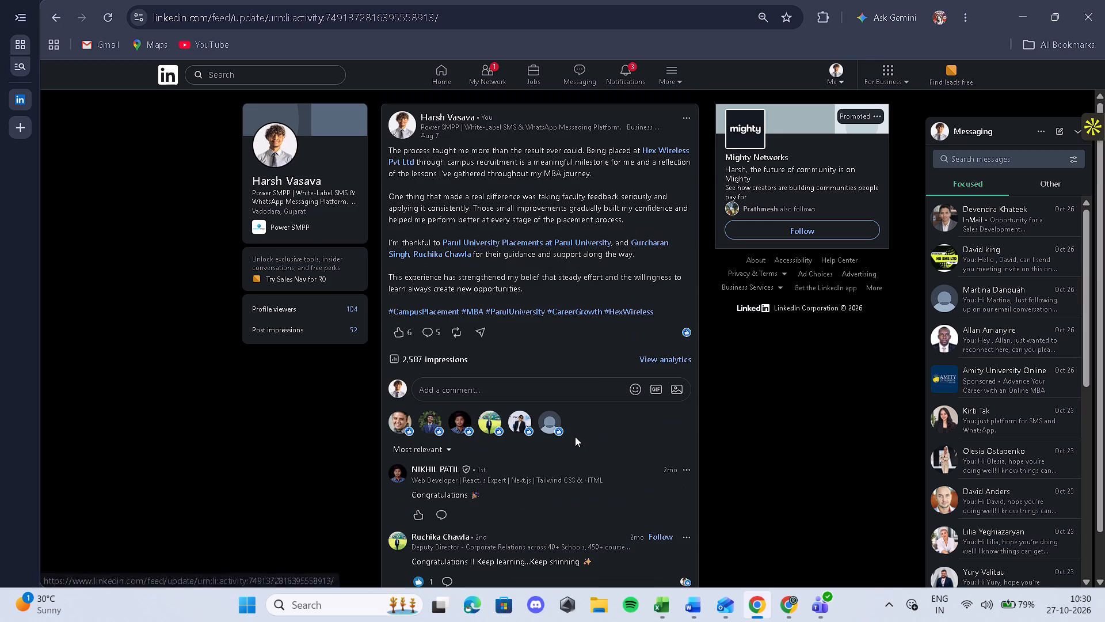
{"action": "scroll", "coordinate": [575, 437], "scroll_direction": "up", "scroll_amount": 2}
{"action": "scroll", "coordinate": [574, 440], "scroll_direction": "down", "scroll_amount": 5}
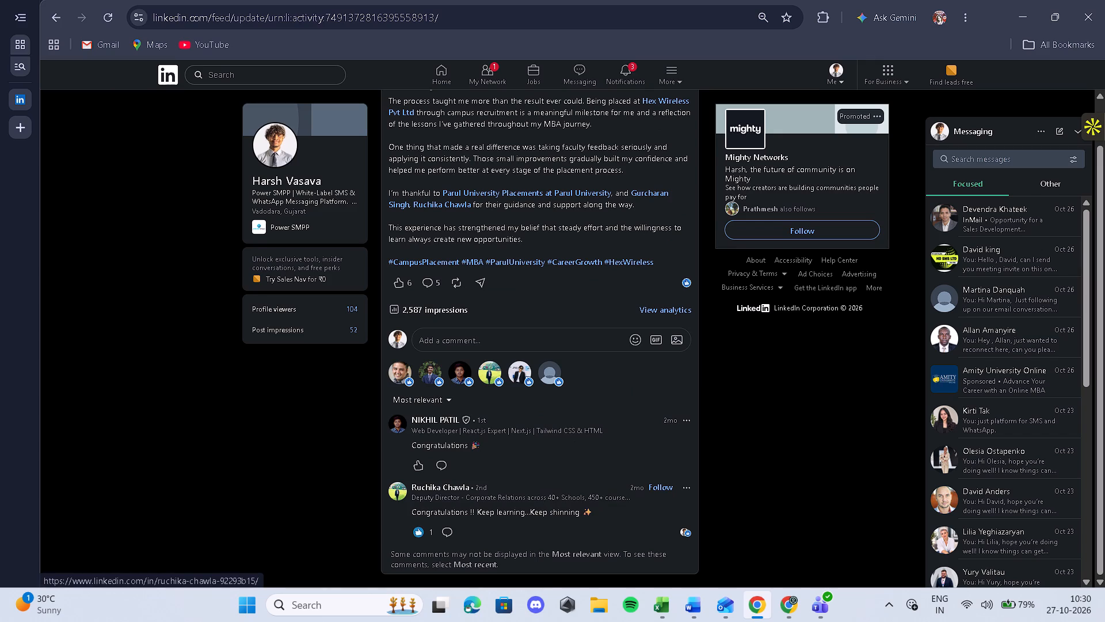
{"action": "scroll", "coordinate": [593, 486], "scroll_direction": "up", "scroll_amount": 5}
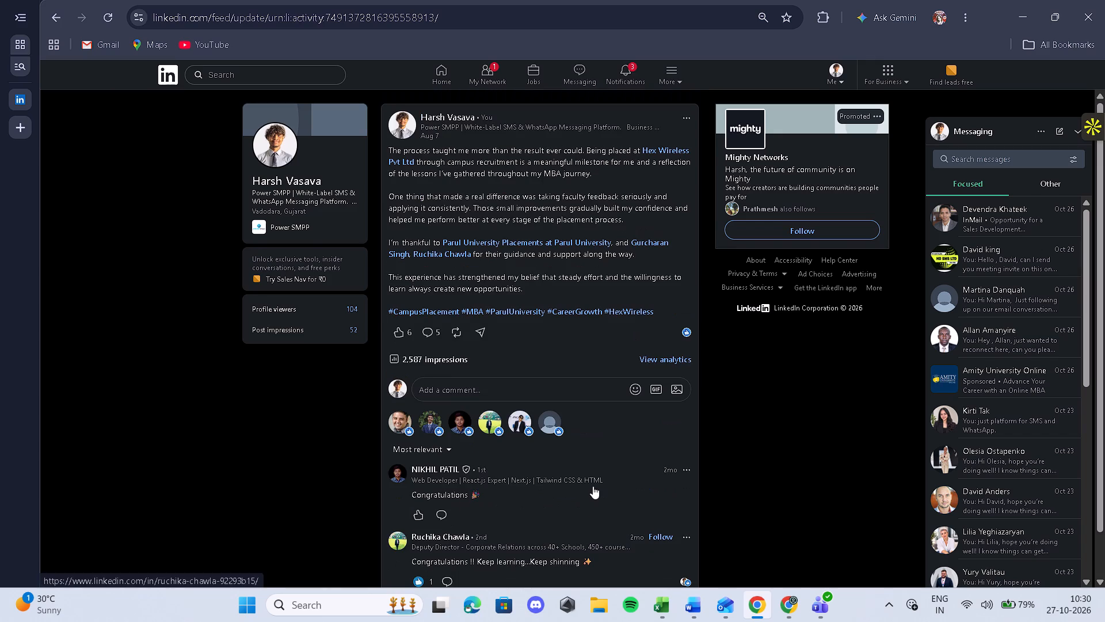
{"action": "scroll", "coordinate": [593, 486], "scroll_direction": "up", "scroll_amount": 2}
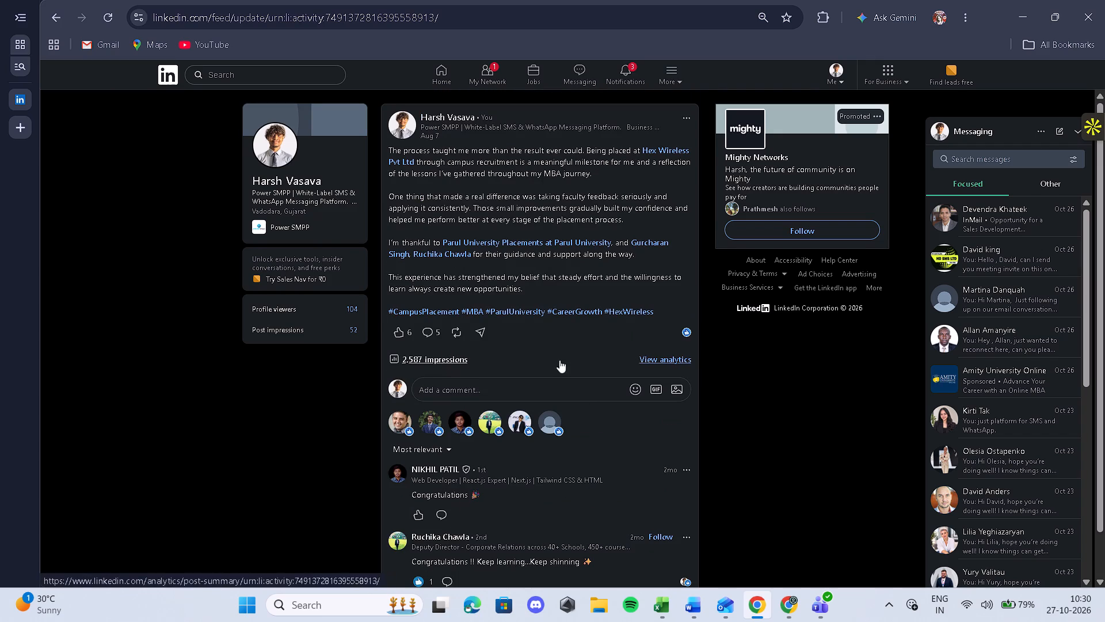
{"action": "scroll", "coordinate": [474, 423], "scroll_direction": "up", "scroll_amount": 3}
Check the pending invitations on the My Network page and return to the home feed.
{"action": "left_click", "coordinate": [486, 80]}
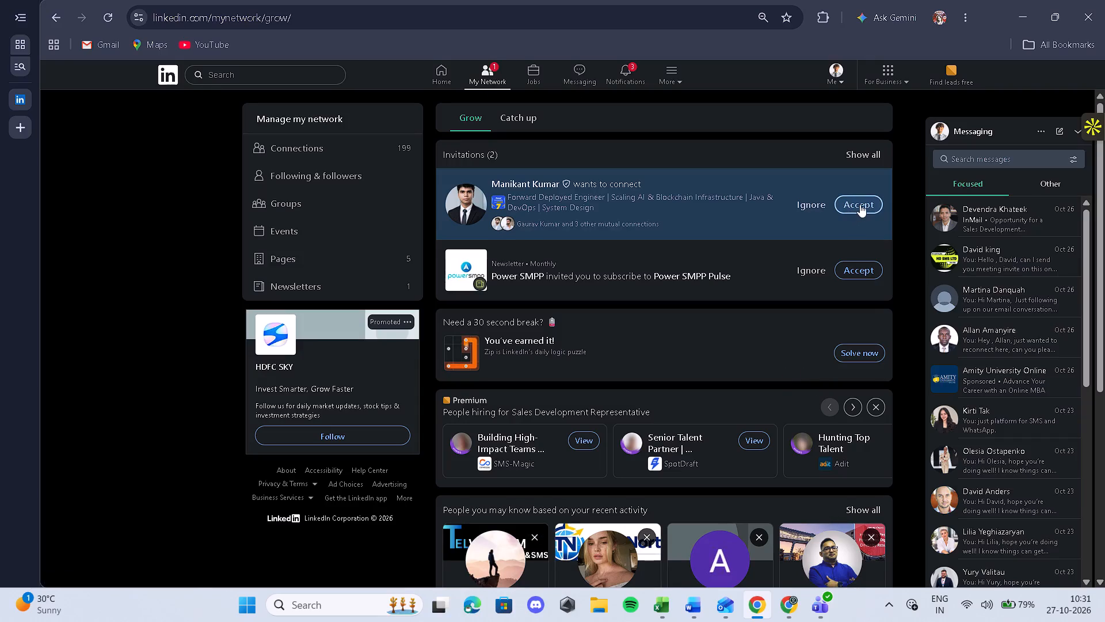
{"action": "left_click", "coordinate": [451, 82]}
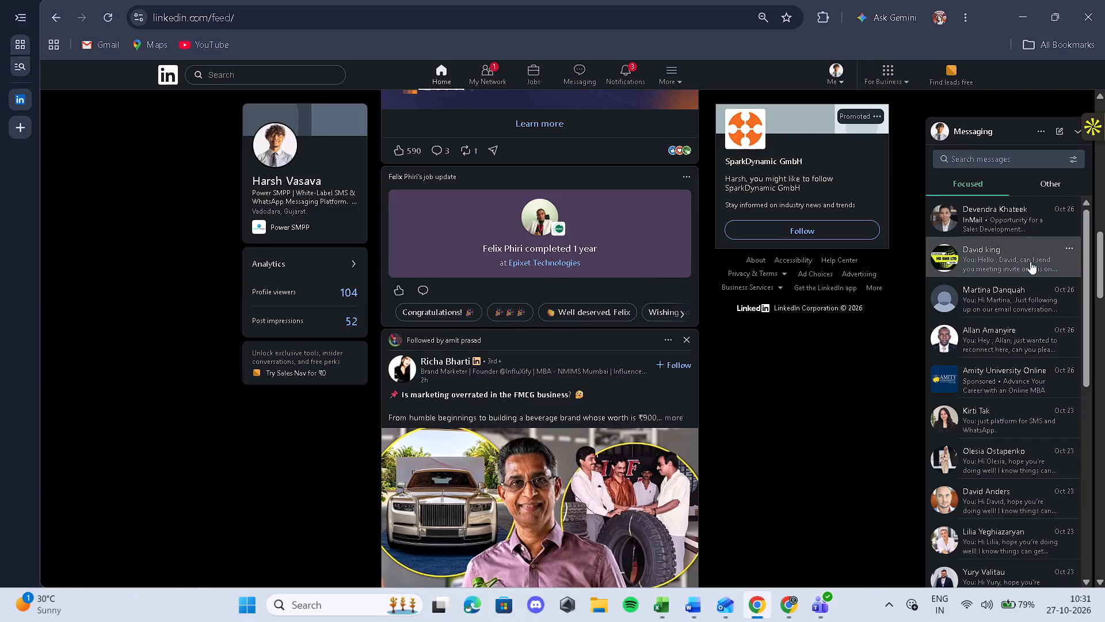
Reopen the HD SMS prospect's conversation and read it from the first messages to the latest meeting invite question.
{"action": "left_click", "coordinate": [1020, 261]}
{"action": "scroll", "coordinate": [778, 407], "scroll_direction": "up", "scroll_amount": 8}
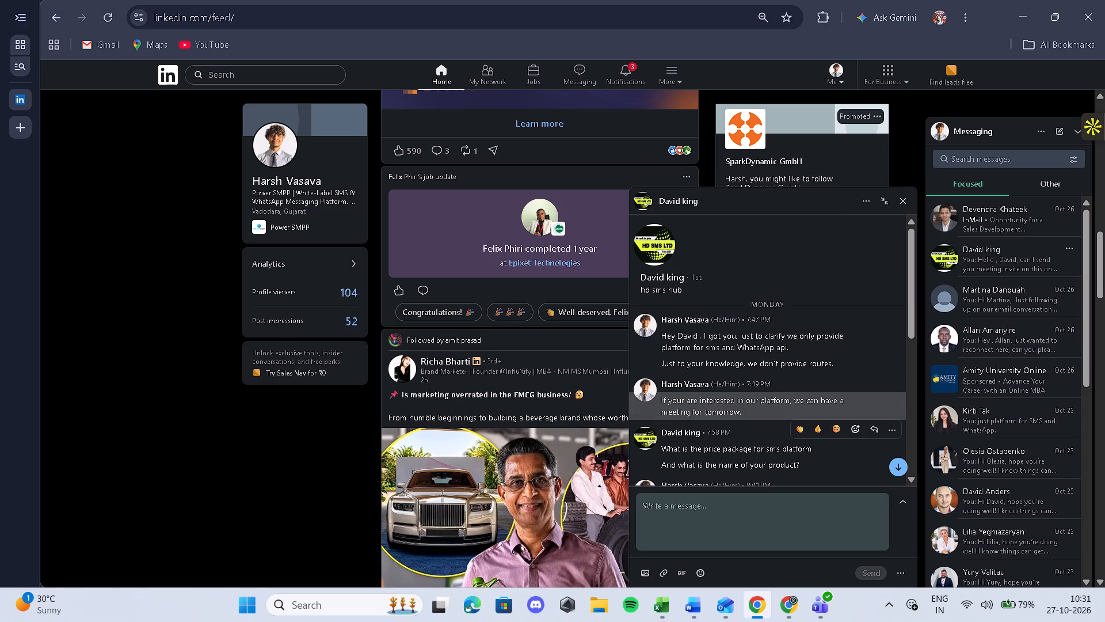
{"action": "scroll", "coordinate": [784, 392], "scroll_direction": "down", "scroll_amount": 1}
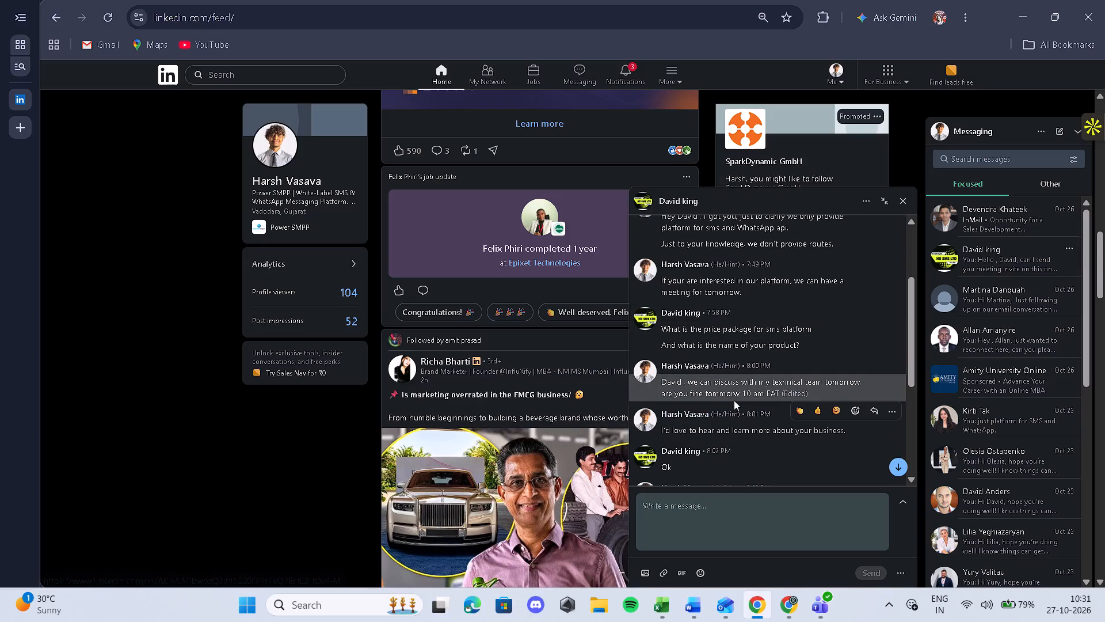
{"action": "scroll", "coordinate": [795, 380], "scroll_direction": "down", "scroll_amount": 1}
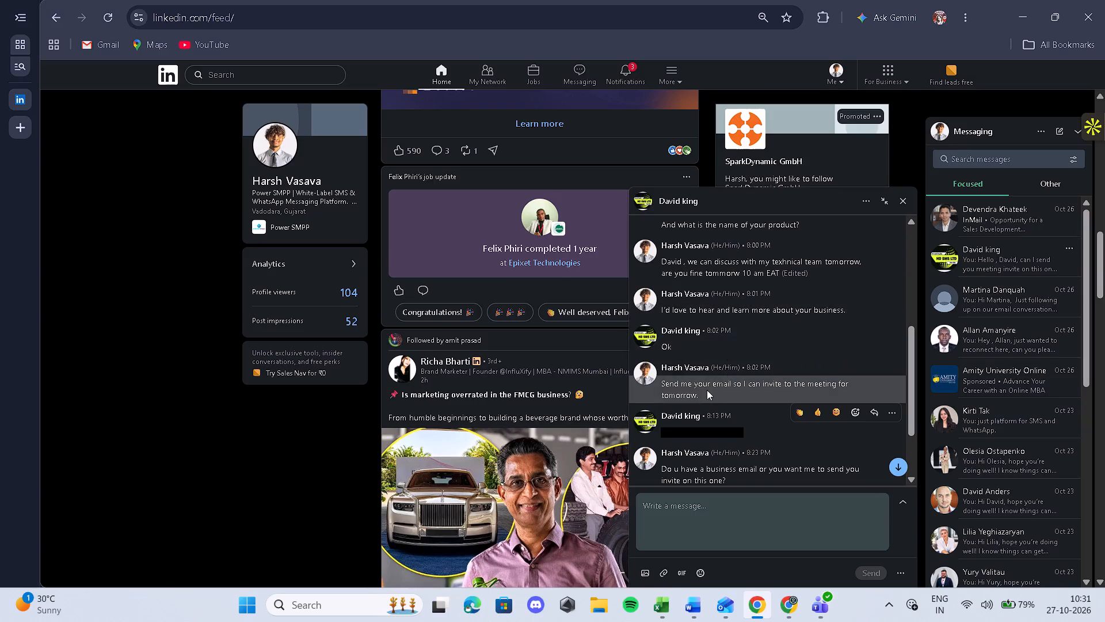
{"action": "scroll", "coordinate": [751, 385], "scroll_direction": "down", "scroll_amount": 1}
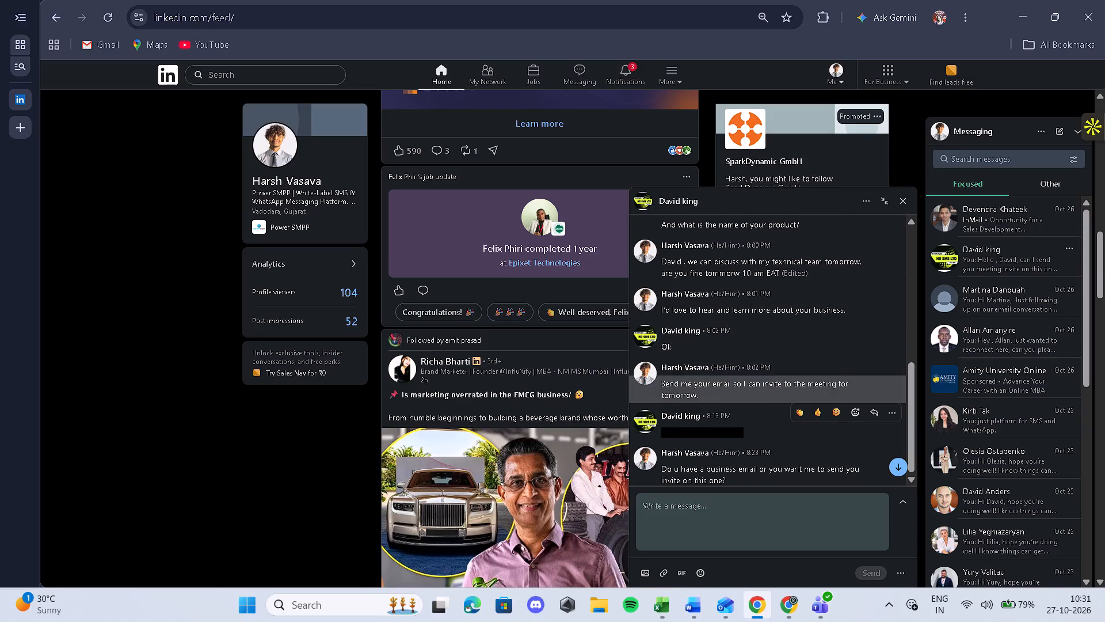
Select the email address the prospect sent in the chat and review the conversation again from its start.
{"action": "left_click_drag", "start_coordinate": [754, 343], "coordinate": [645, 351]}
{"action": "scroll", "coordinate": [794, 322], "scroll_direction": "up", "scroll_amount": 1}
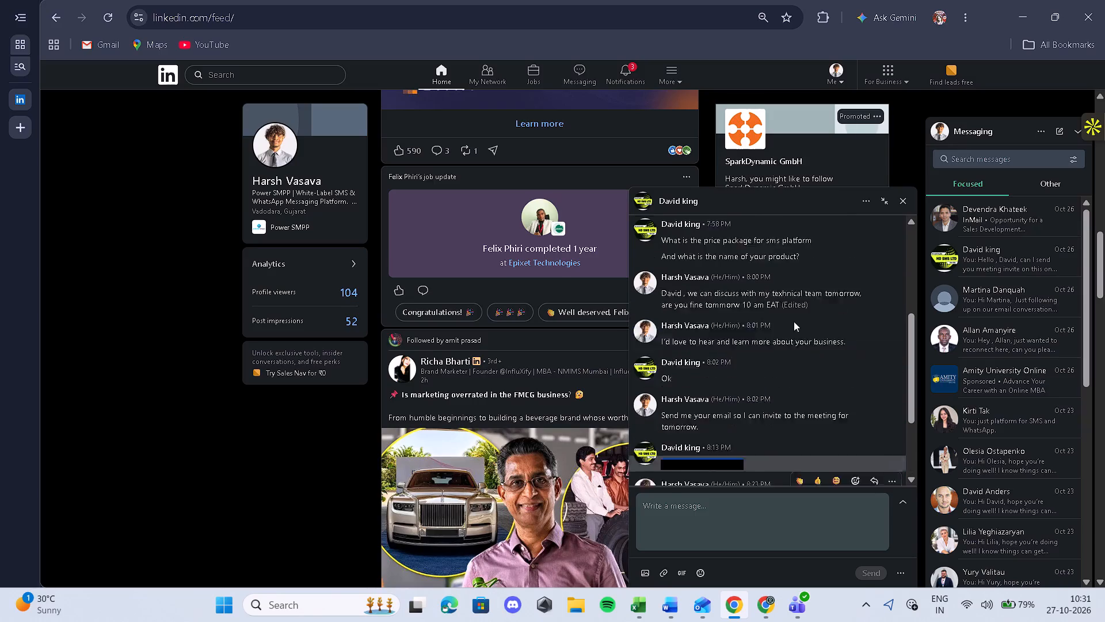
{"action": "scroll", "coordinate": [794, 321], "scroll_direction": "up", "scroll_amount": 3}
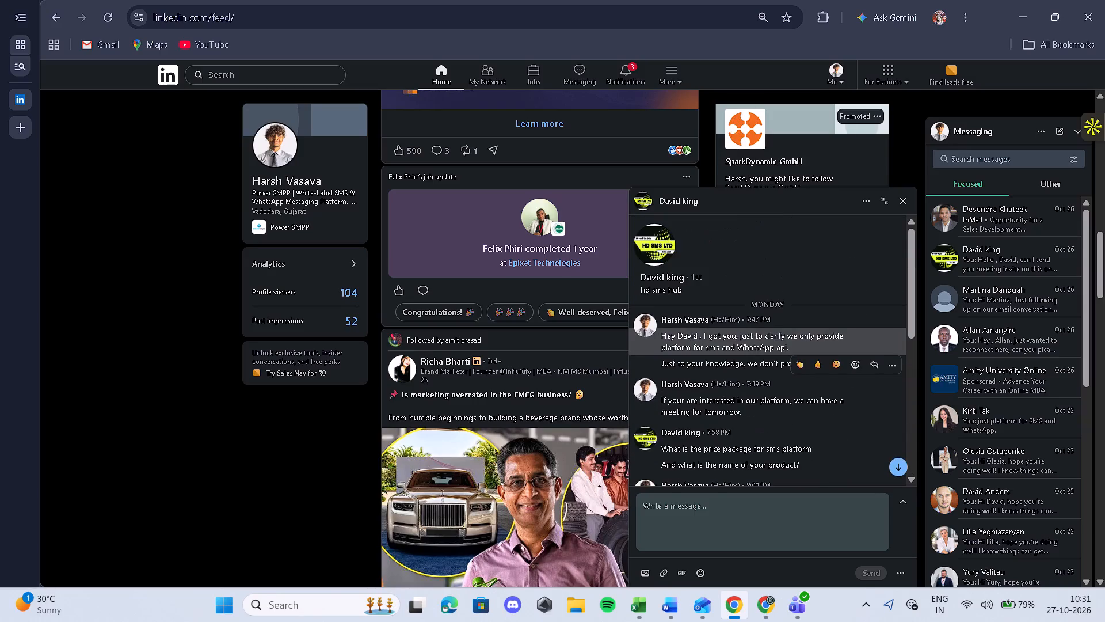
{"action": "scroll", "coordinate": [786, 330], "scroll_direction": "down", "scroll_amount": 6}
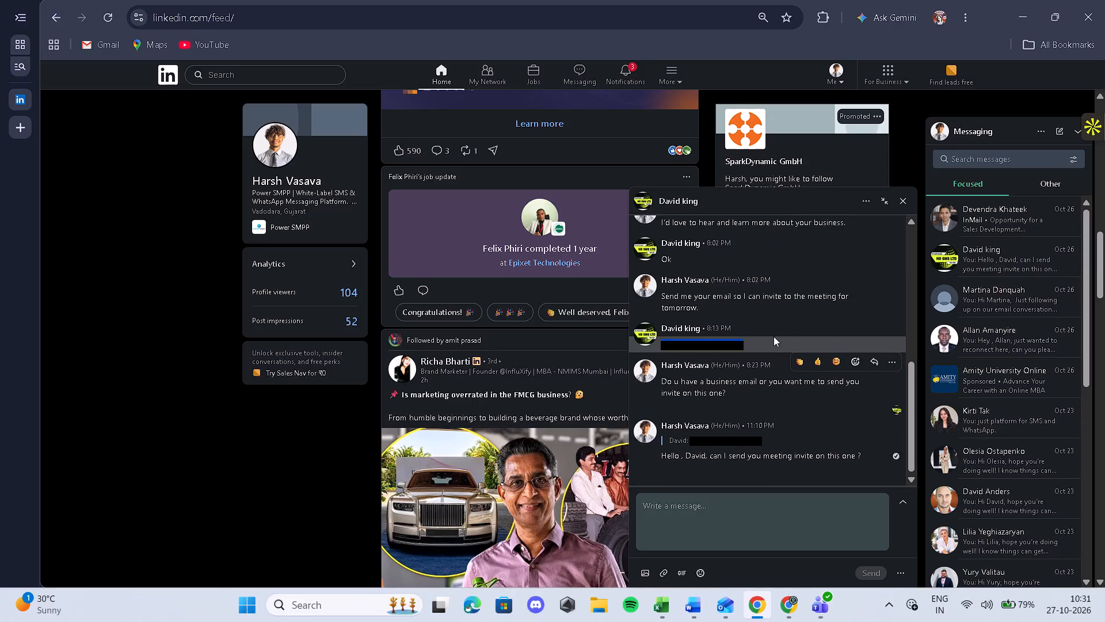
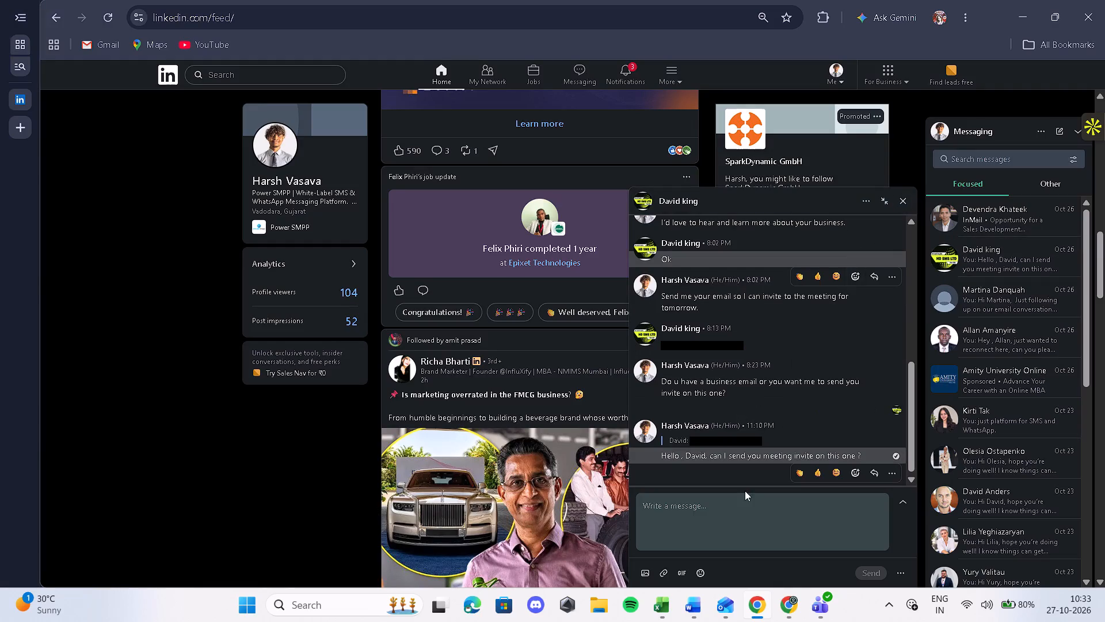
Close the HD SMS prospect's conversation and go from the home feed to the My Network page to check pending invitations.
{"action": "left_click", "coordinate": [906, 204]}
{"action": "scroll", "coordinate": [574, 389], "scroll_direction": "down", "scroll_amount": 3}
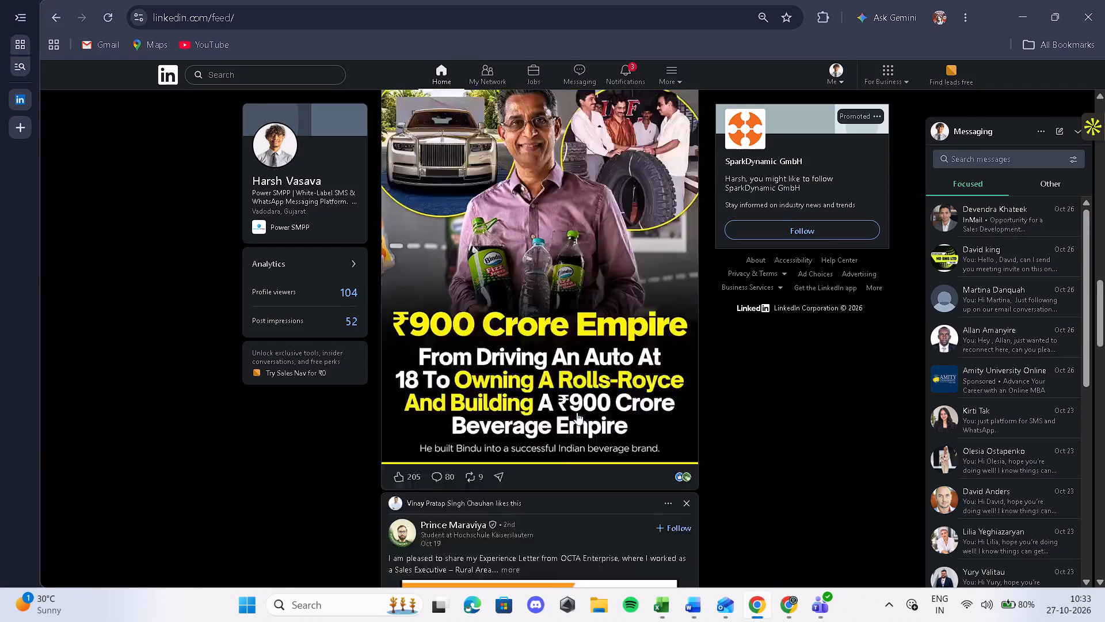
{"action": "scroll", "coordinate": [577, 412], "scroll_direction": "down", "scroll_amount": 1}
{"action": "scroll", "coordinate": [595, 435], "scroll_direction": "up", "scroll_amount": 9}
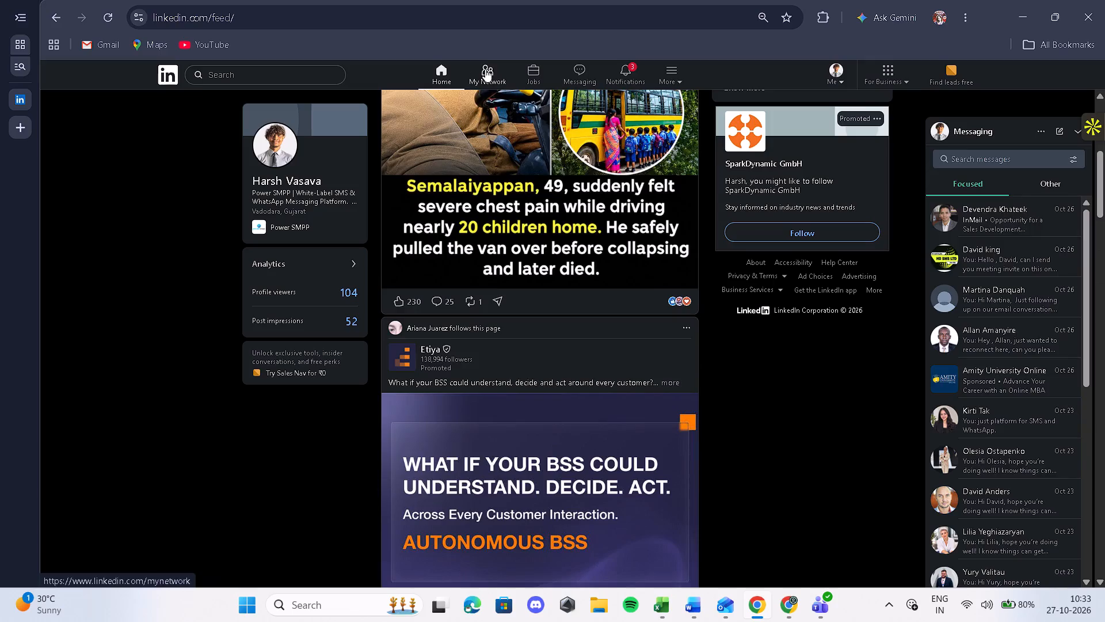
{"action": "left_click", "coordinate": [501, 79]}
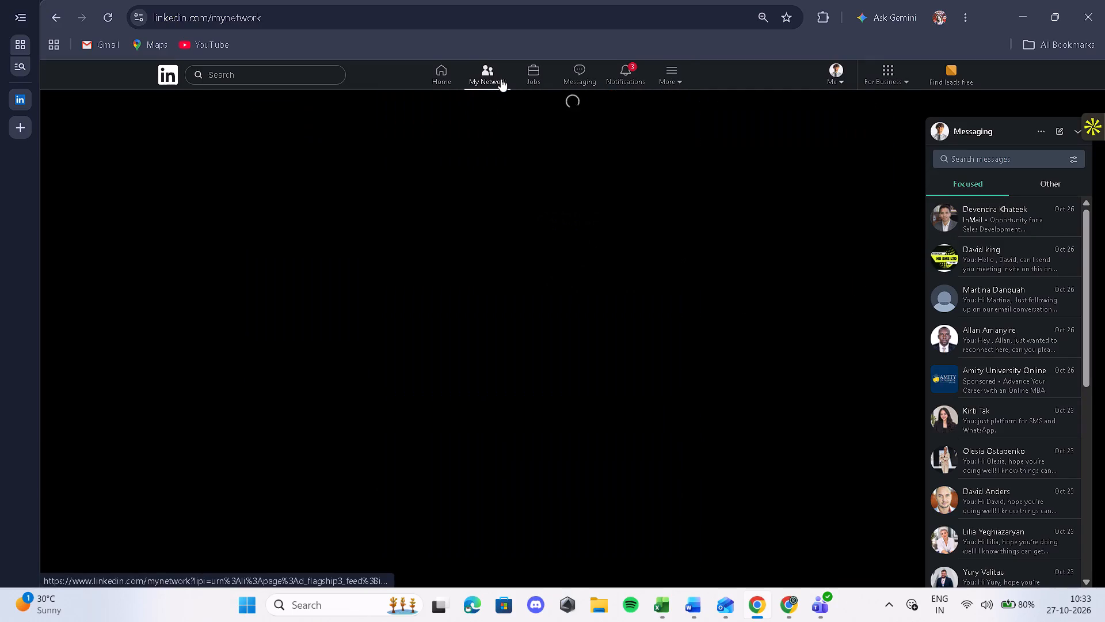
Switch to the New meeting window in Microsoft Teams.
{"action": "left_click", "coordinate": [825, 611]}
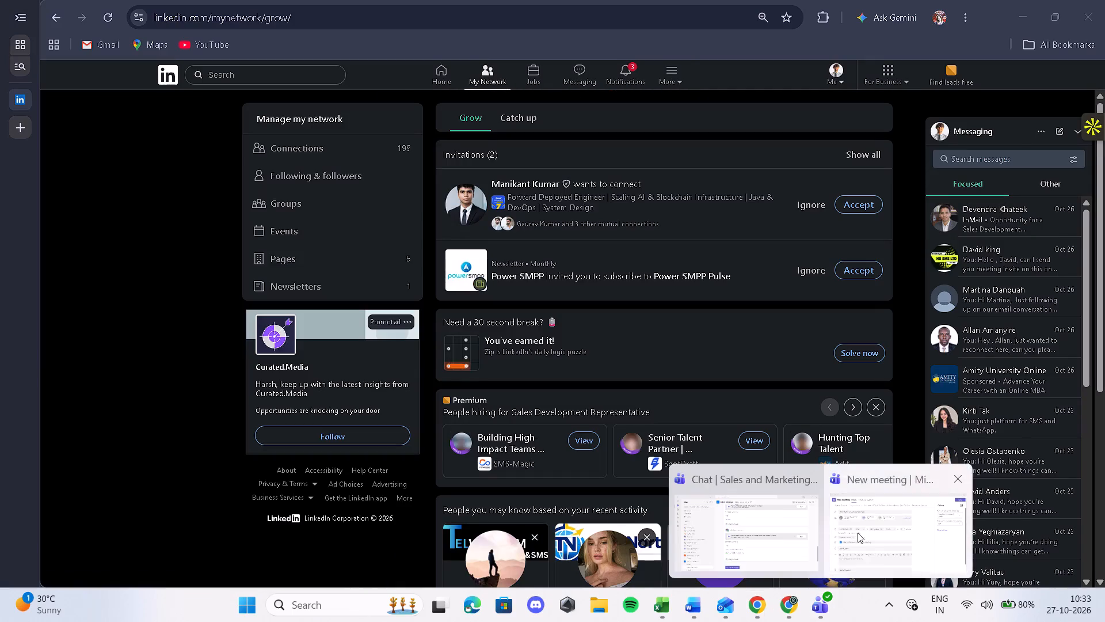
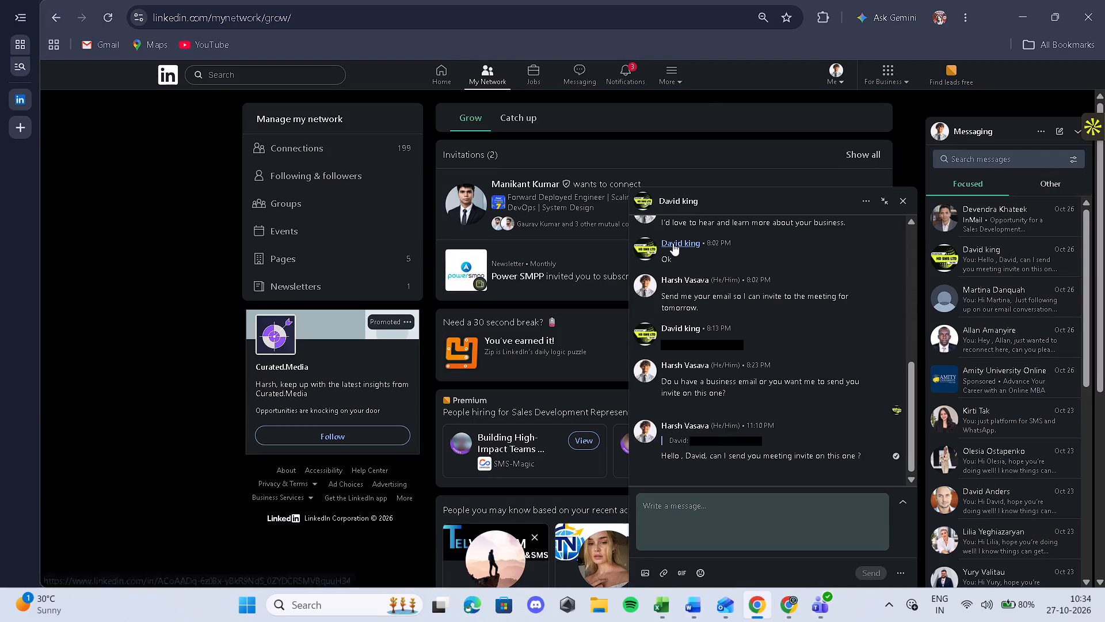
Close the chat with the HD SMS prospect and review the prospect's profile, including recent activity and work experience.
{"action": "left_click", "coordinate": [901, 200]}
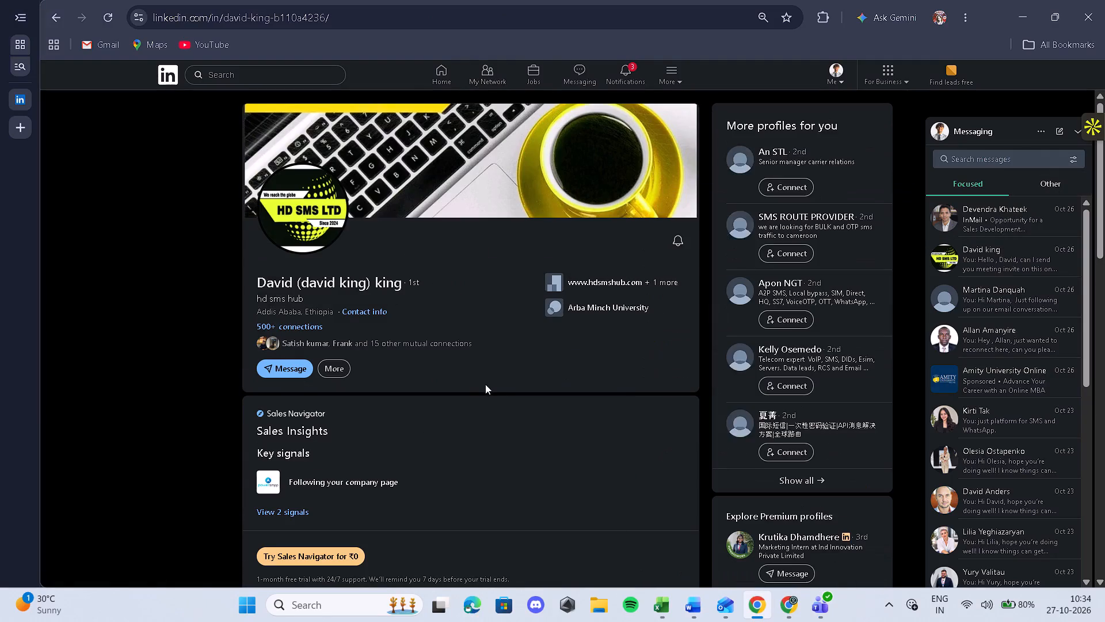
{"action": "scroll", "coordinate": [402, 454], "scroll_direction": "down", "scroll_amount": 4}
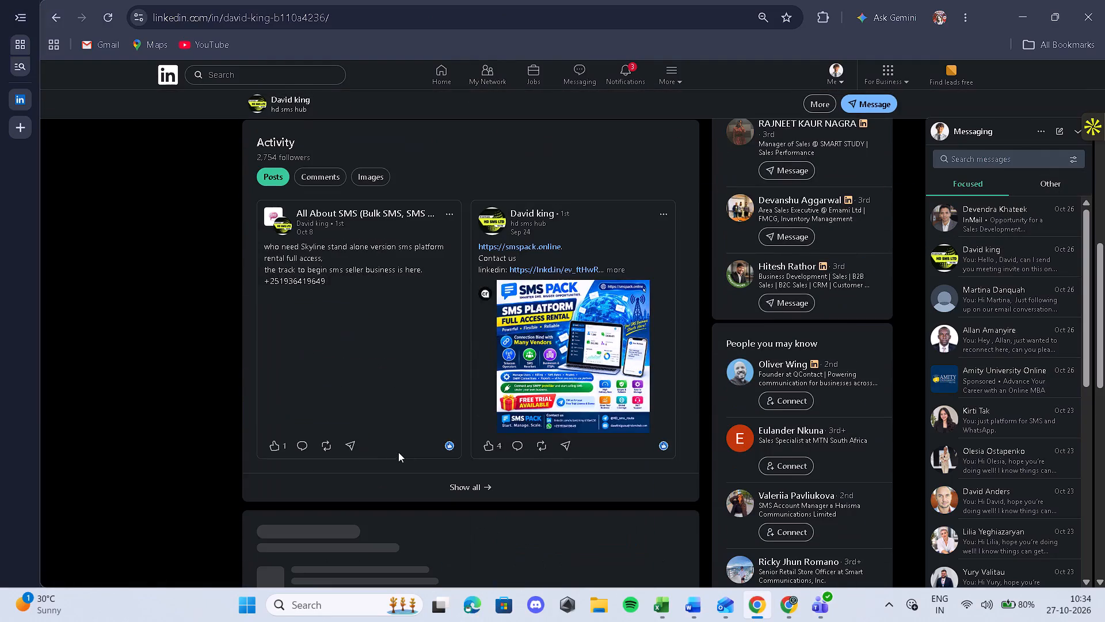
{"action": "scroll", "coordinate": [333, 424], "scroll_direction": "down", "scroll_amount": 1}
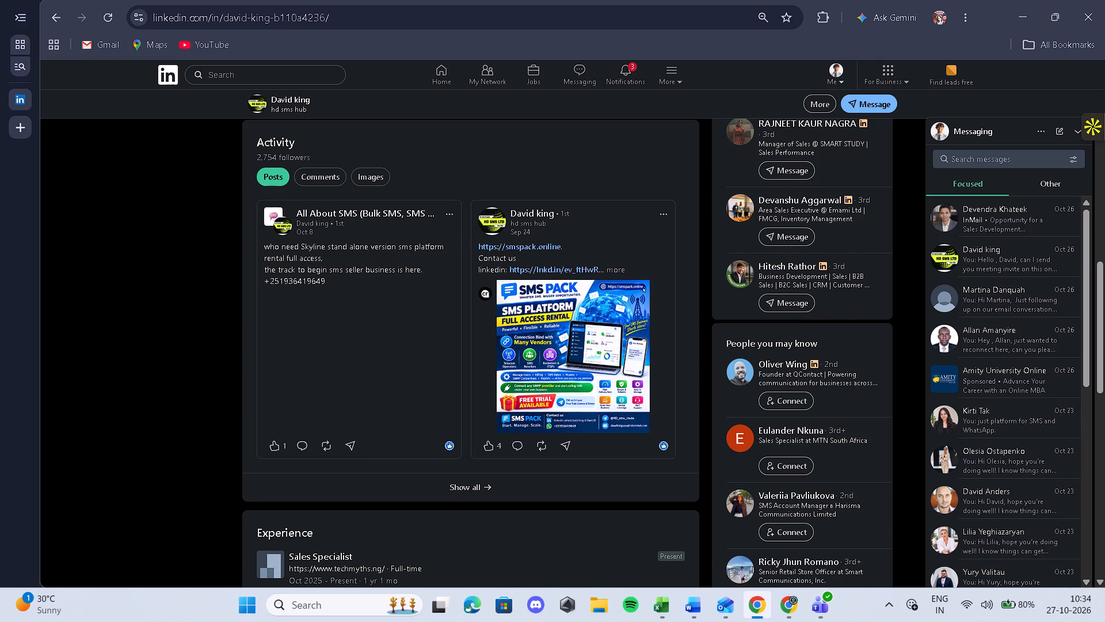
{"action": "scroll", "coordinate": [330, 439], "scroll_direction": "down", "scroll_amount": 1}
{"action": "right_click", "coordinate": [304, 323]}
{"action": "left_click", "coordinate": [260, 373]}
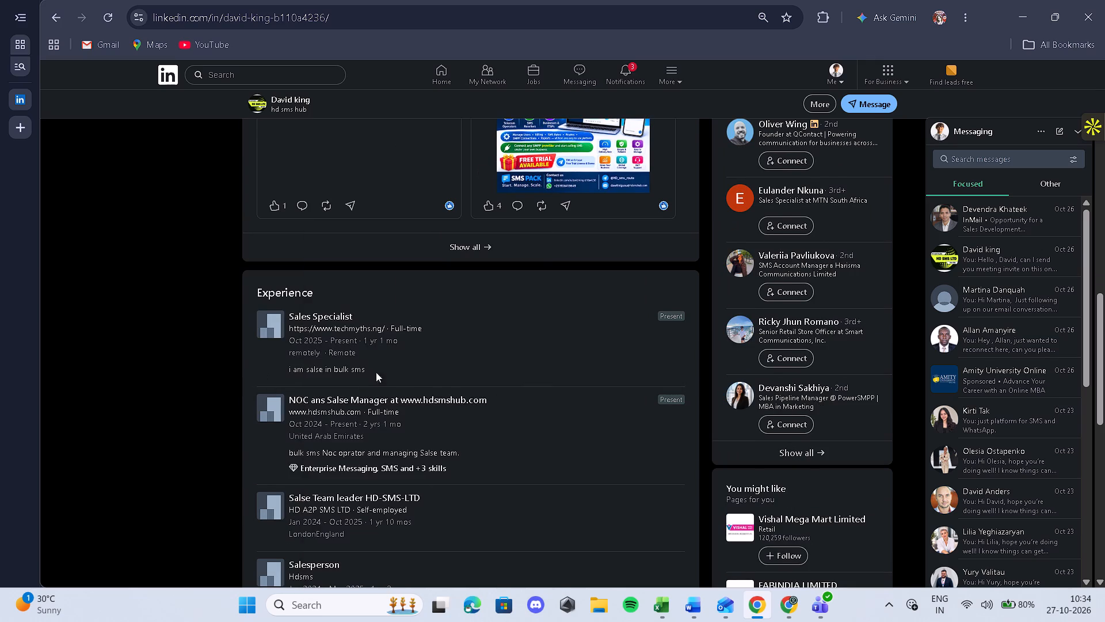
{"action": "scroll", "coordinate": [474, 397], "scroll_direction": "down", "scroll_amount": 2}
{"action": "scroll", "coordinate": [504, 443], "scroll_direction": "up", "scroll_amount": 10}
Go through the home feed to your own profile and open the comments on the Aug 7 campus placement post.
{"action": "left_click", "coordinate": [442, 65]}
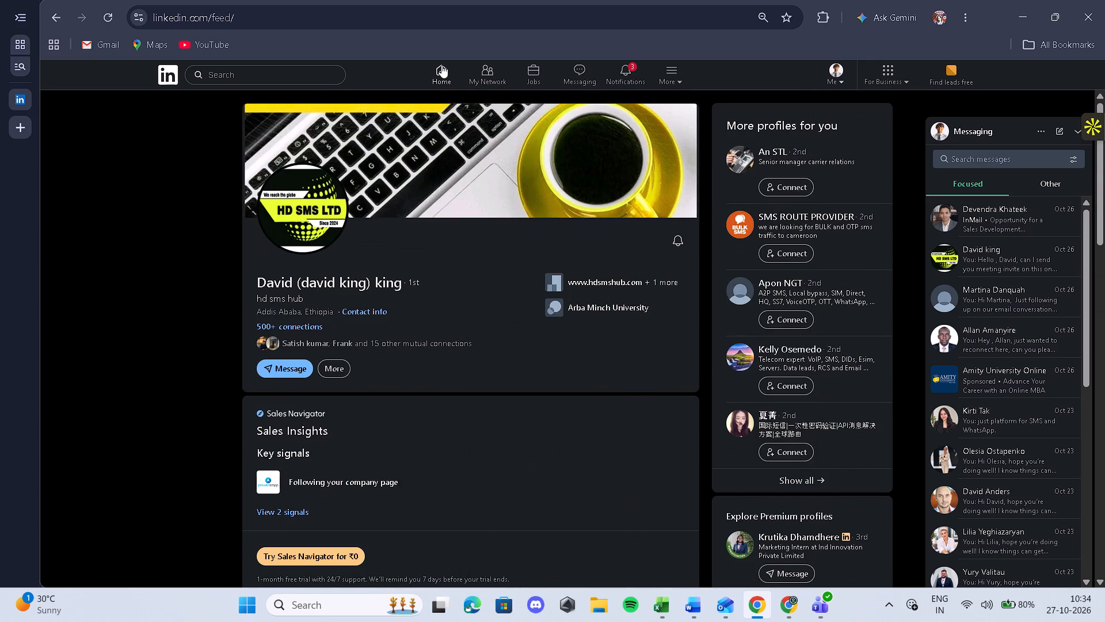
{"action": "left_click", "coordinate": [275, 166]}
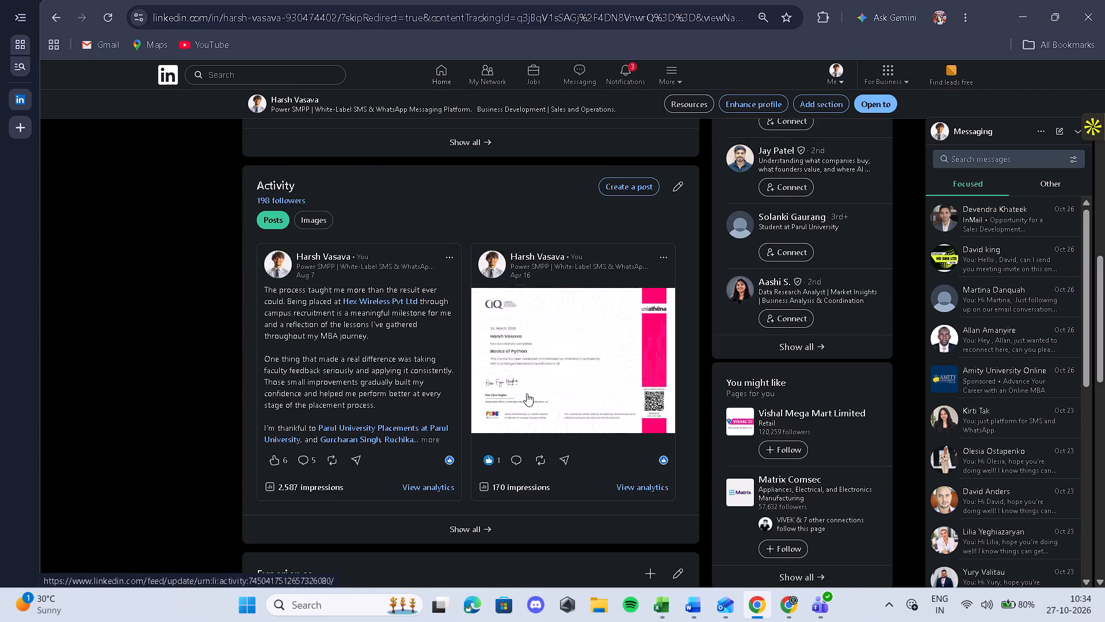
{"action": "left_click", "coordinate": [301, 463]}
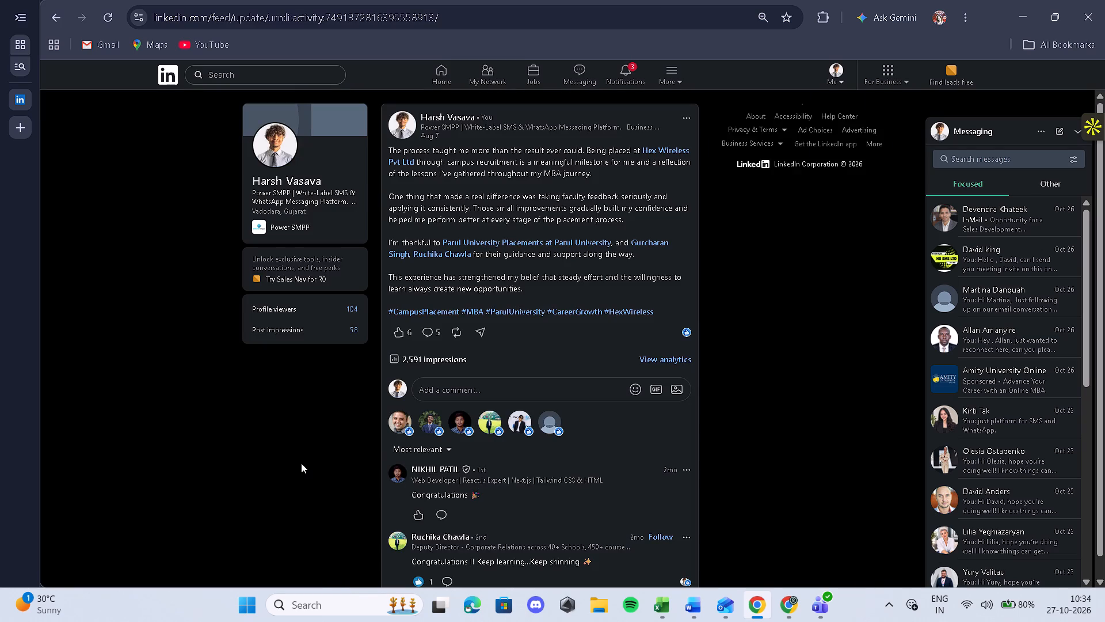
Sort the placement post's comments by Most recent.
{"action": "scroll", "coordinate": [677, 438], "scroll_direction": "down", "scroll_amount": 3}
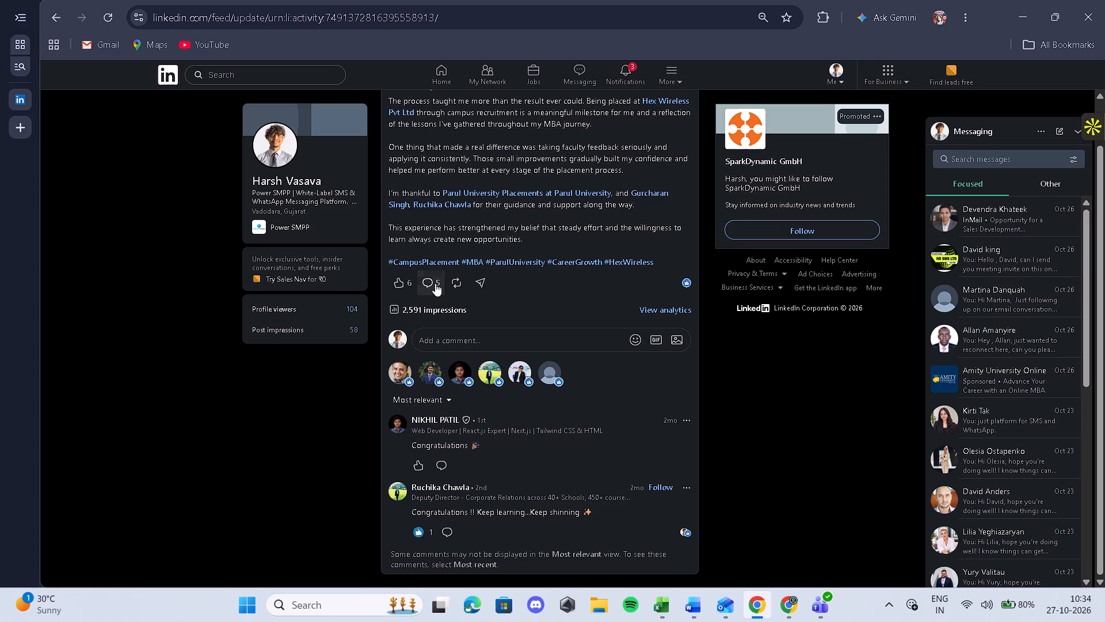
{"action": "left_click", "coordinate": [440, 398]}
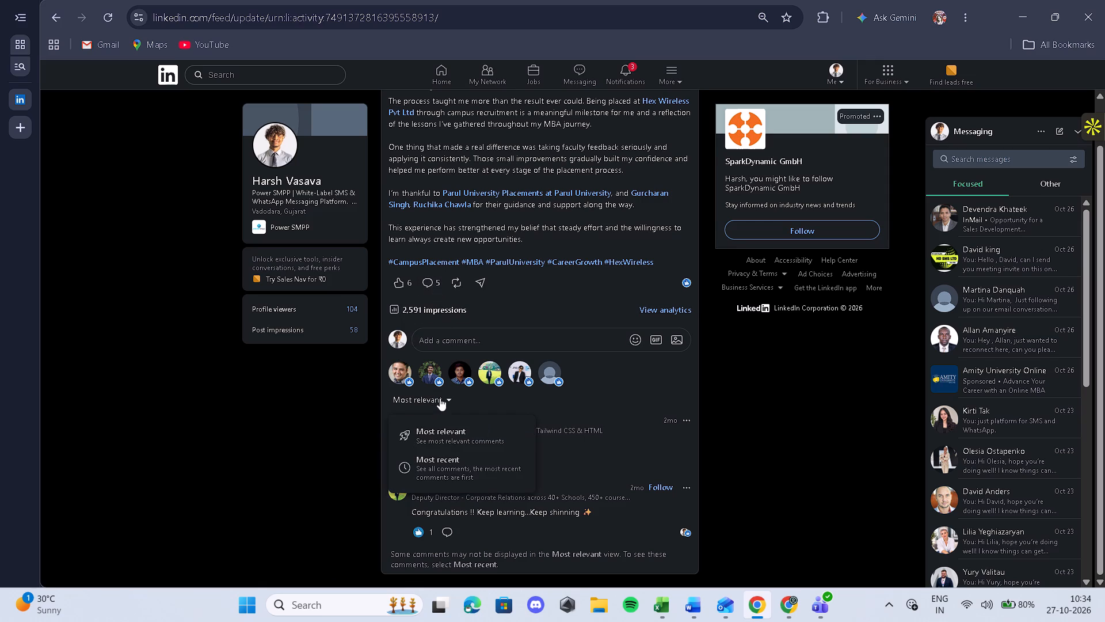
{"action": "left_click", "coordinate": [444, 440]}
{"action": "scroll", "coordinate": [537, 490], "scroll_direction": "down", "scroll_amount": 1}
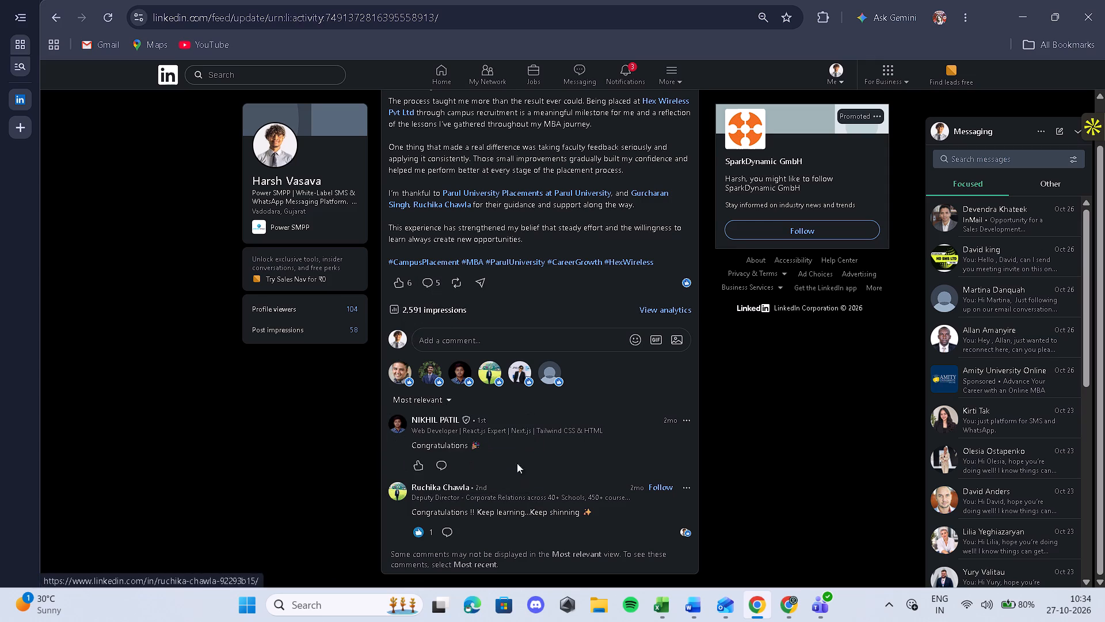
{"action": "left_click", "coordinate": [443, 399]}
{"action": "left_click", "coordinate": [452, 471]}
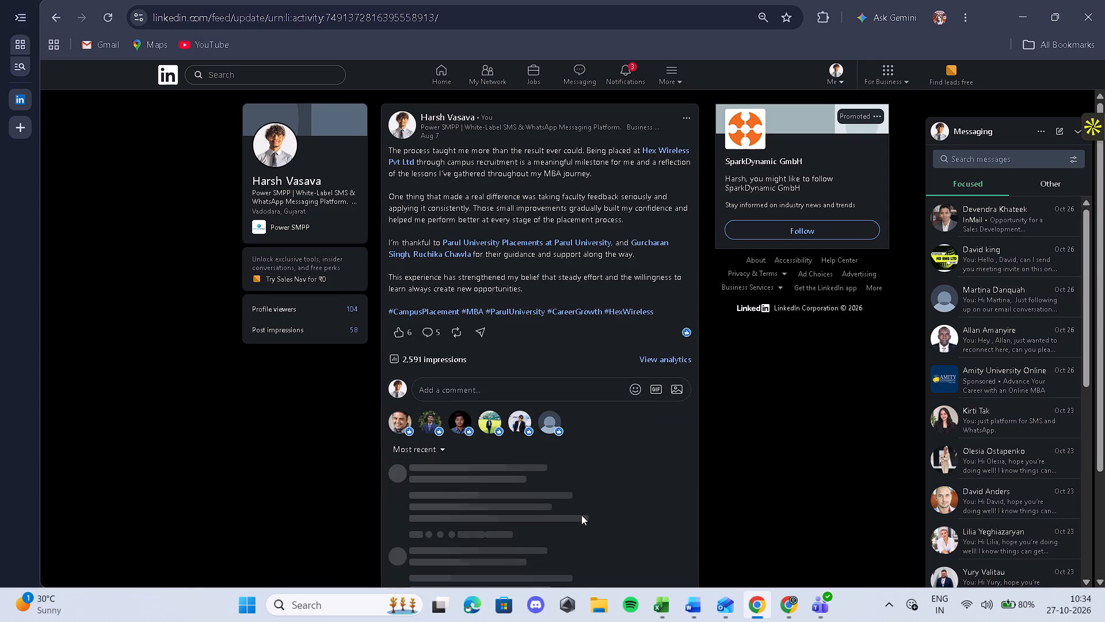
Copy the phone number from the HD SMS prospect's comment about the Bulk WhatsApp API.
{"action": "scroll", "coordinate": [773, 436], "scroll_direction": "down", "scroll_amount": 1}
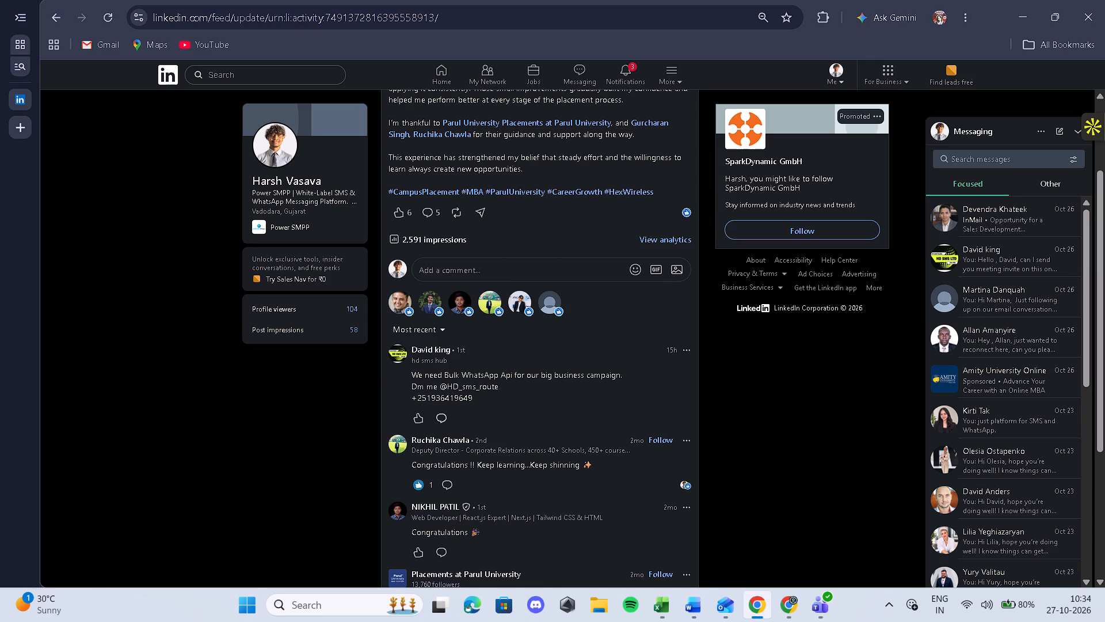
{"action": "left_click_drag", "start_coordinate": [413, 399], "coordinate": [472, 404]}
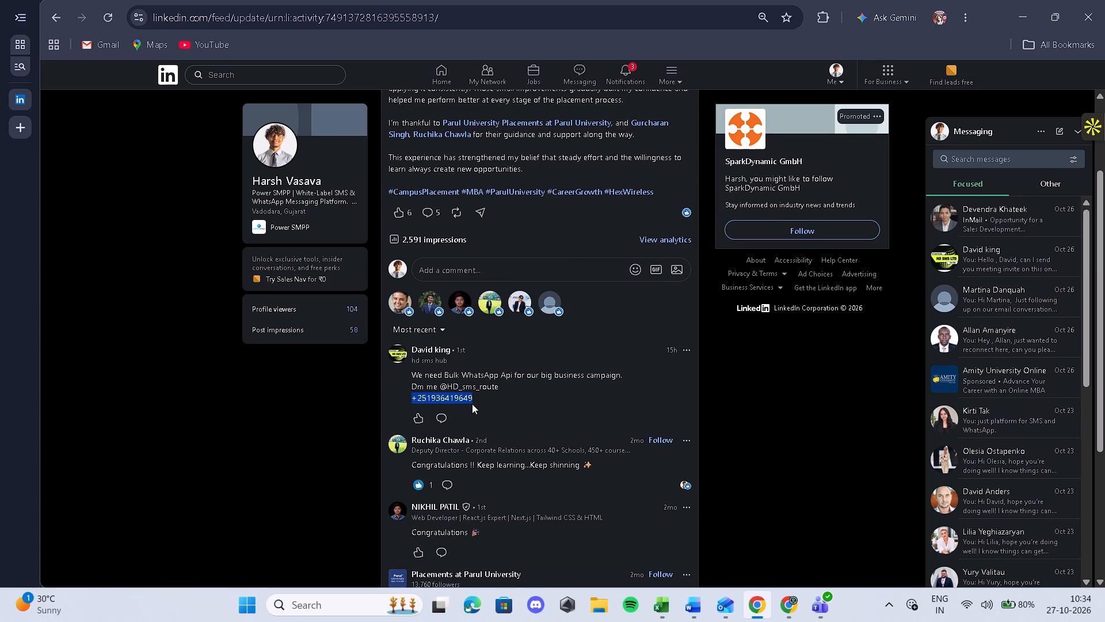
{"action": "key", "text": "ctrl+c"}
Open the Windows search to look for an app.
{"action": "left_click", "coordinate": [357, 605]}
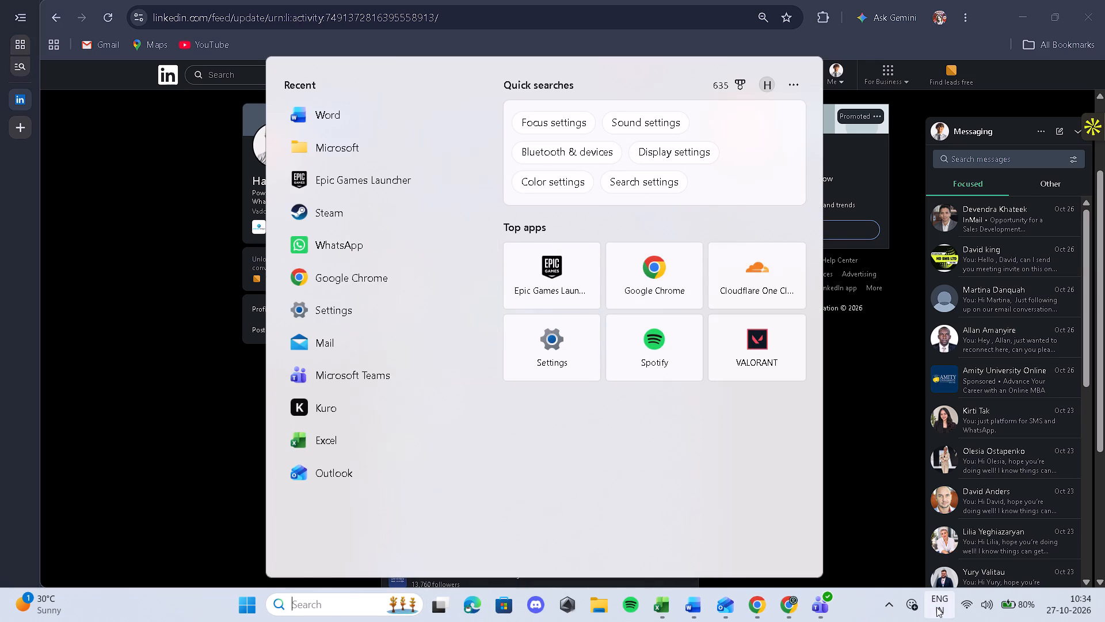
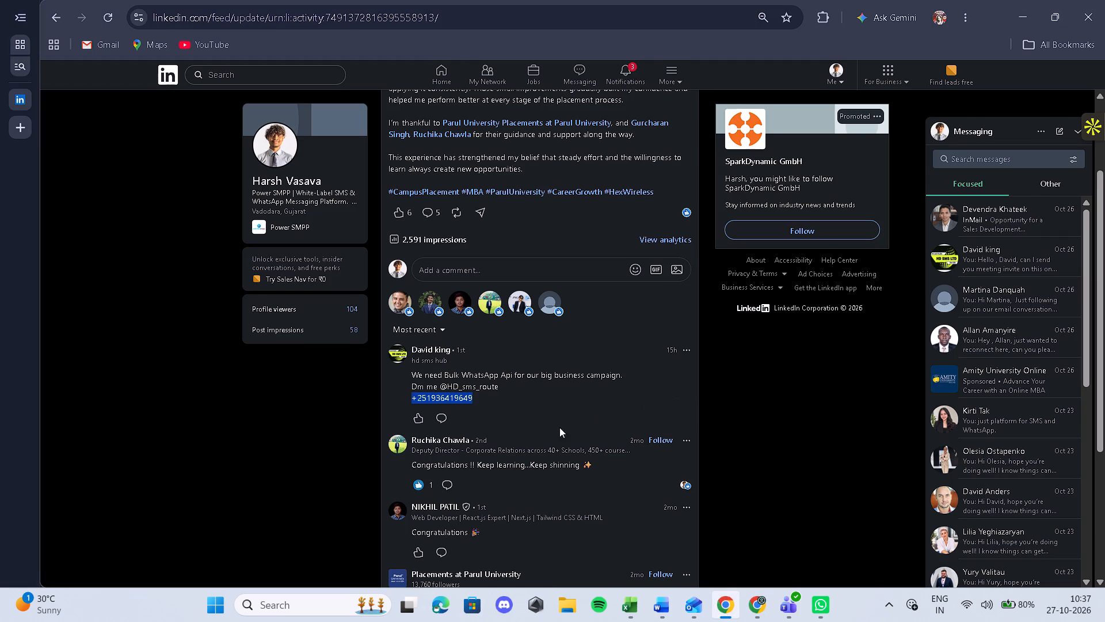
Open the HD SMS commenter's profile in a new tab and examine its activity, experience and education sections.
{"action": "right_click", "coordinate": [424, 350]}
{"action": "left_click", "coordinate": [461, 367]}
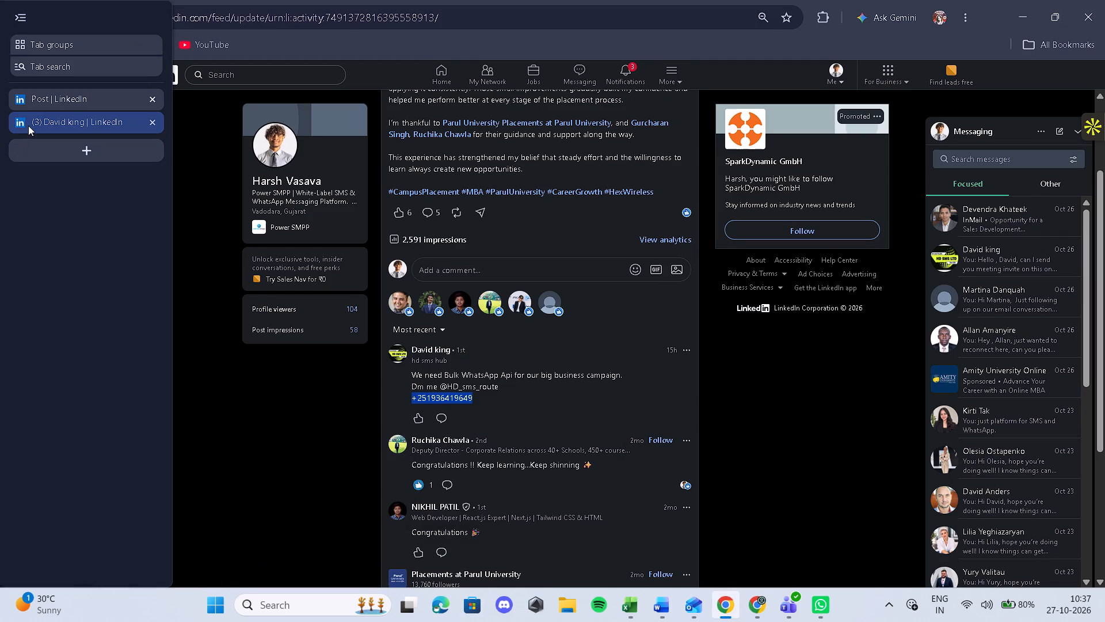
{"action": "left_click", "coordinate": [28, 126]}
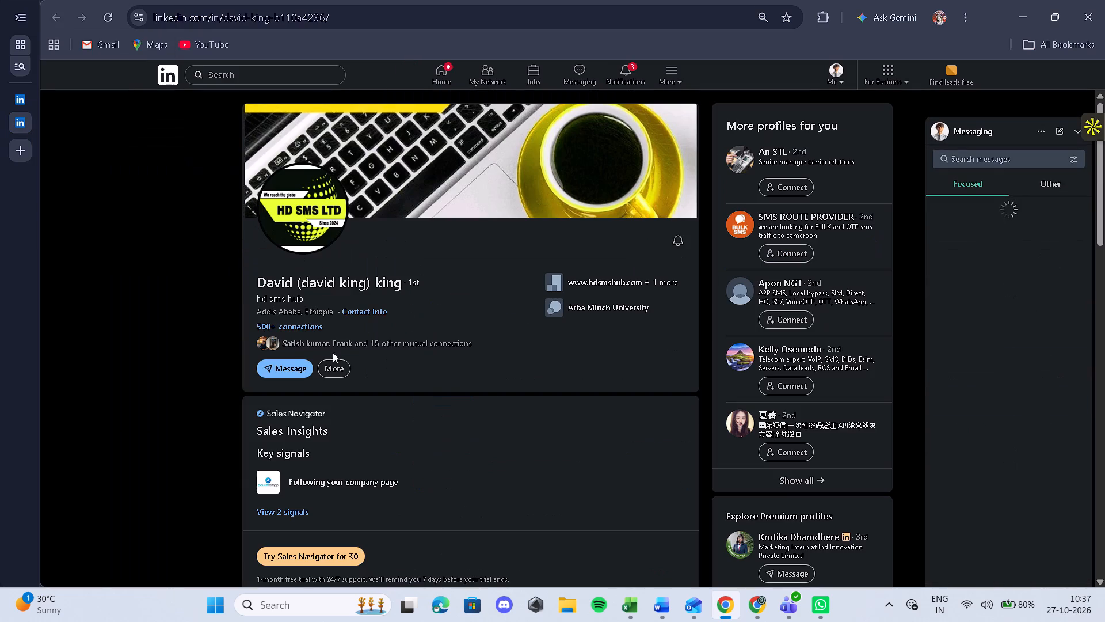
{"action": "left_click", "coordinate": [1079, 135]}
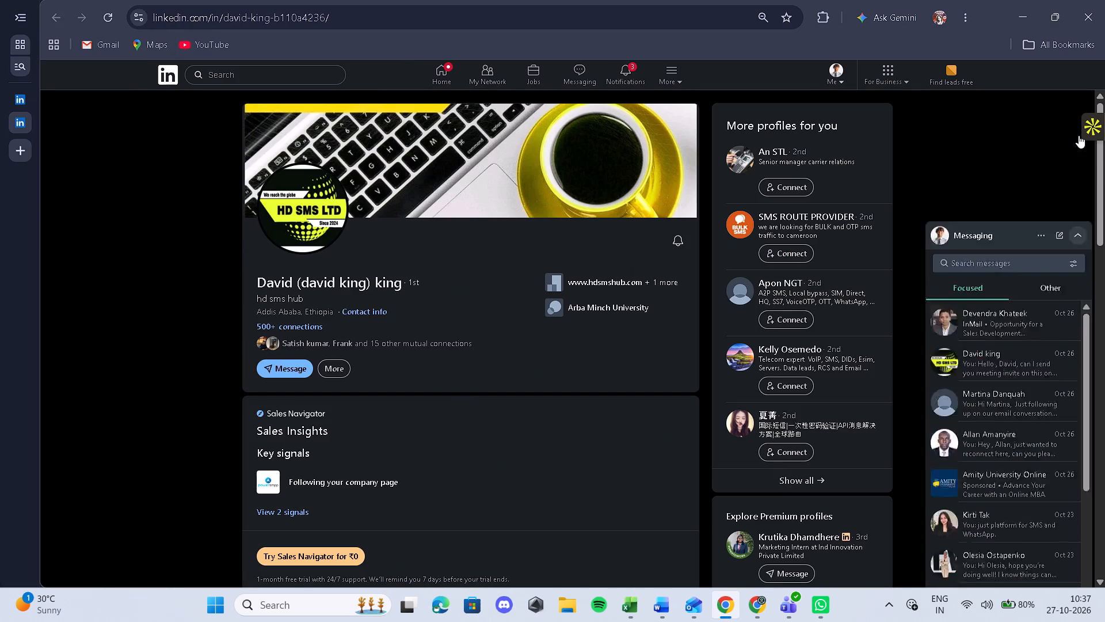
{"action": "scroll", "coordinate": [416, 378], "scroll_direction": "down", "scroll_amount": 1}
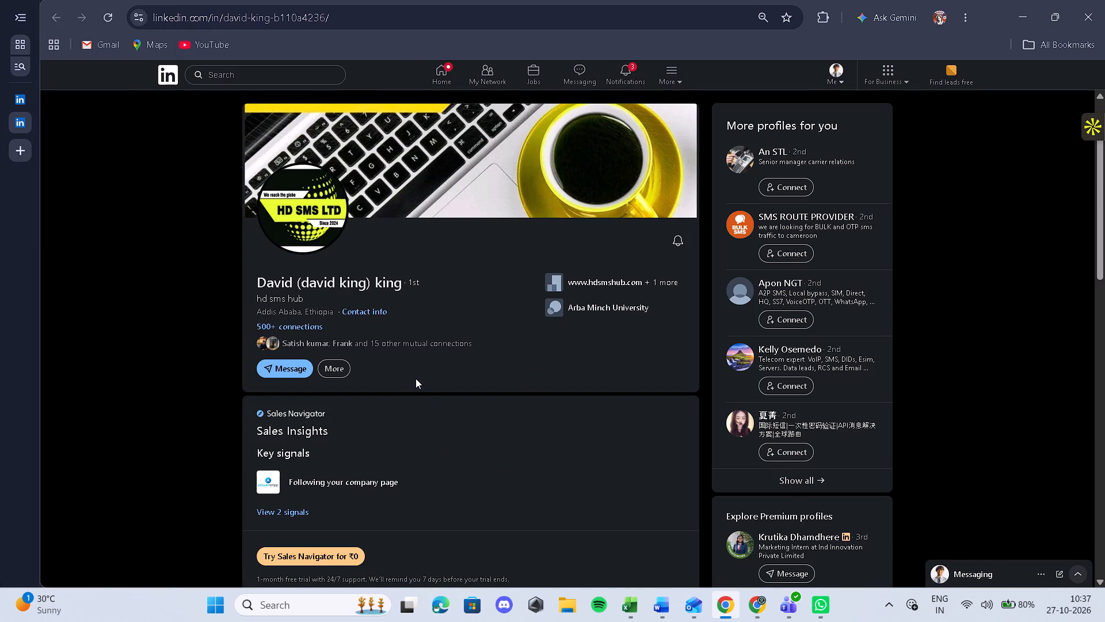
{"action": "scroll", "coordinate": [419, 380], "scroll_direction": "down", "scroll_amount": 3}
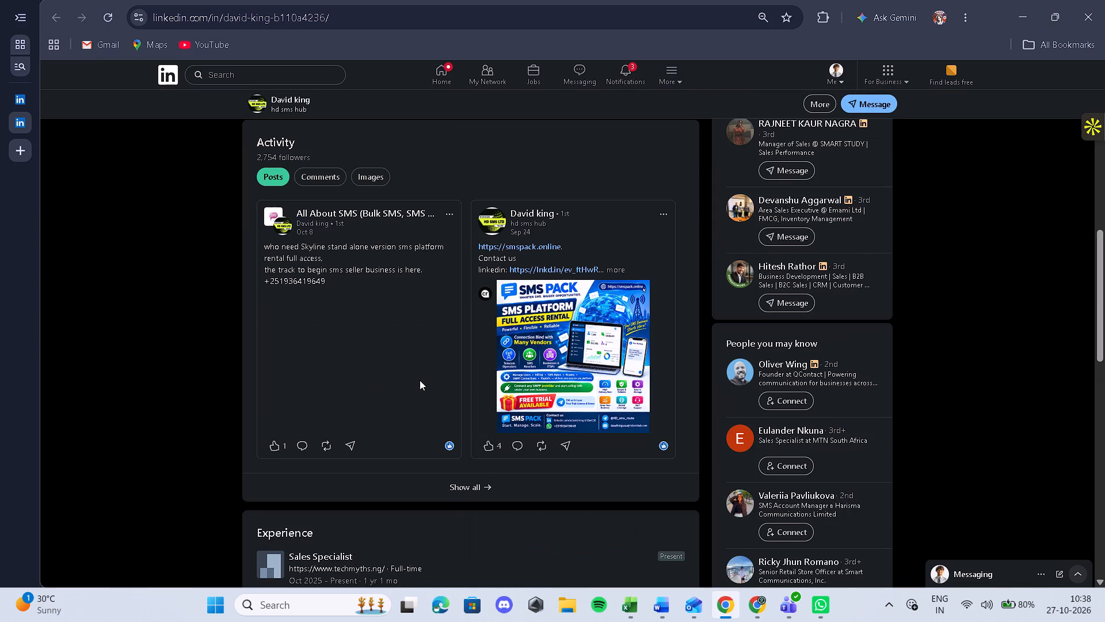
{"action": "scroll", "coordinate": [420, 380], "scroll_direction": "down", "scroll_amount": 2}
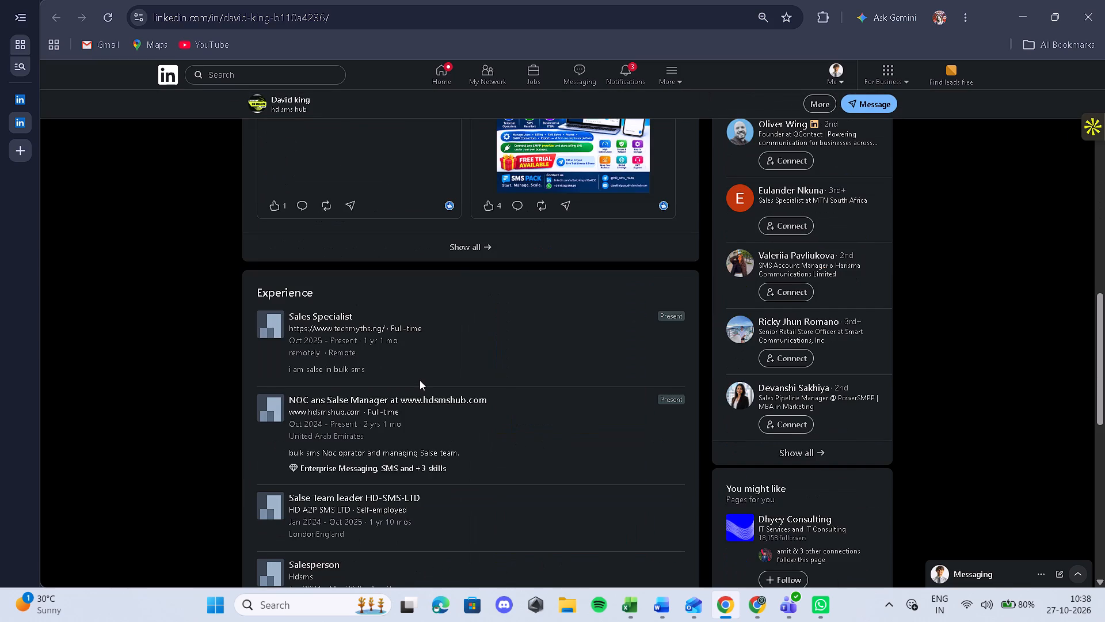
{"action": "scroll", "coordinate": [420, 380], "scroll_direction": "down", "scroll_amount": 2}
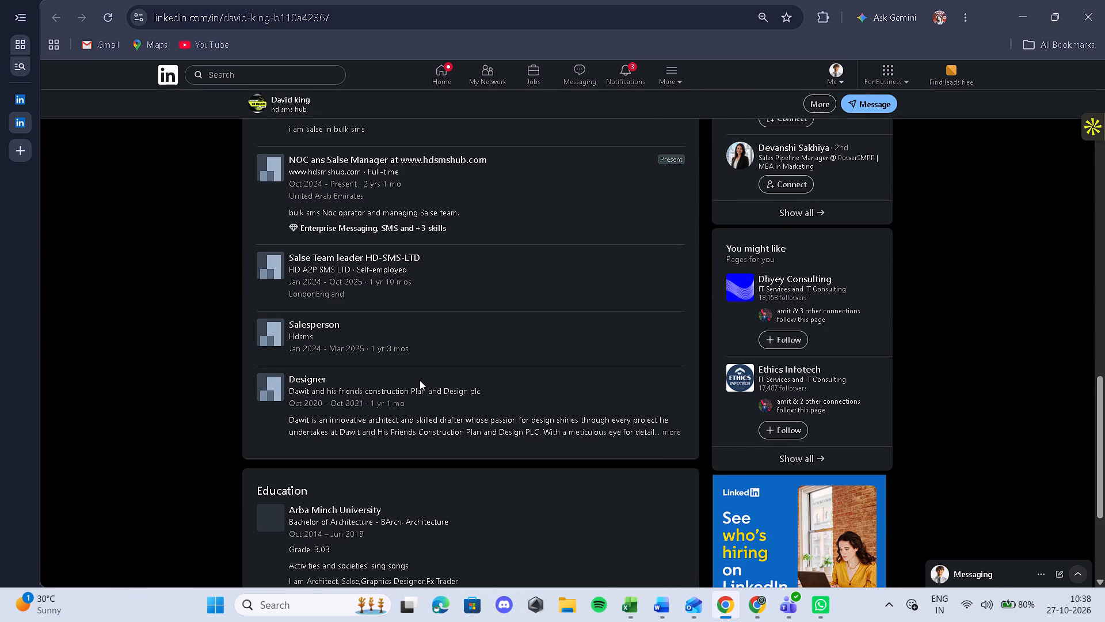
{"action": "scroll", "coordinate": [431, 389], "scroll_direction": "up", "scroll_amount": 9}
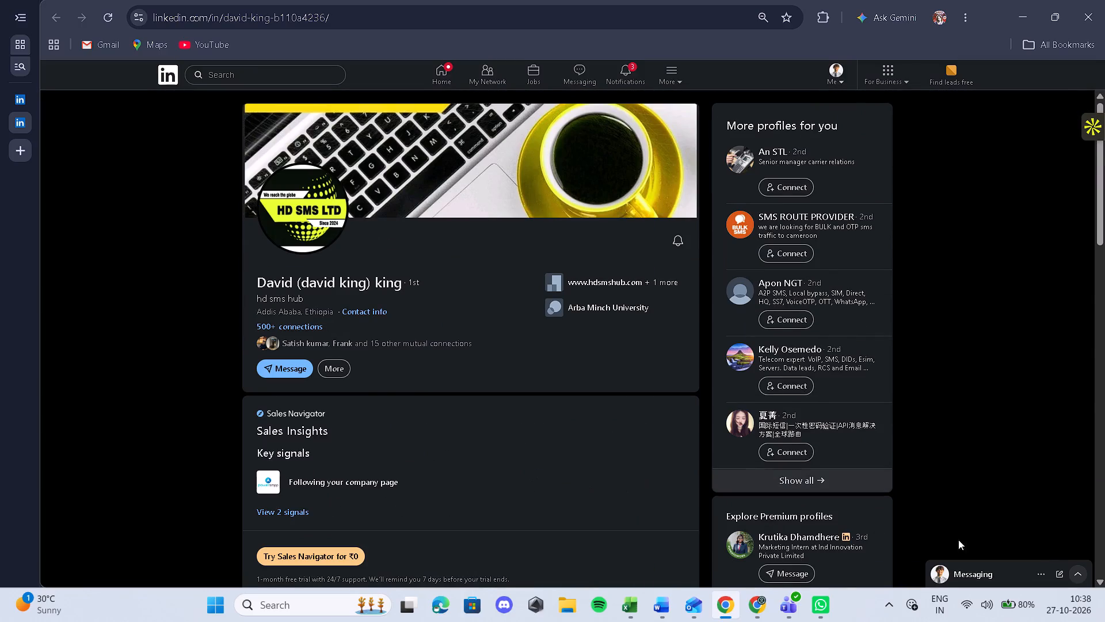
Open the message conversation with the HD SMS prospect and review the exchange about the platform, email and meeting invite.
{"action": "left_click", "coordinate": [1083, 573]}
{"action": "scroll", "coordinate": [951, 376], "scroll_direction": "up", "scroll_amount": 3}
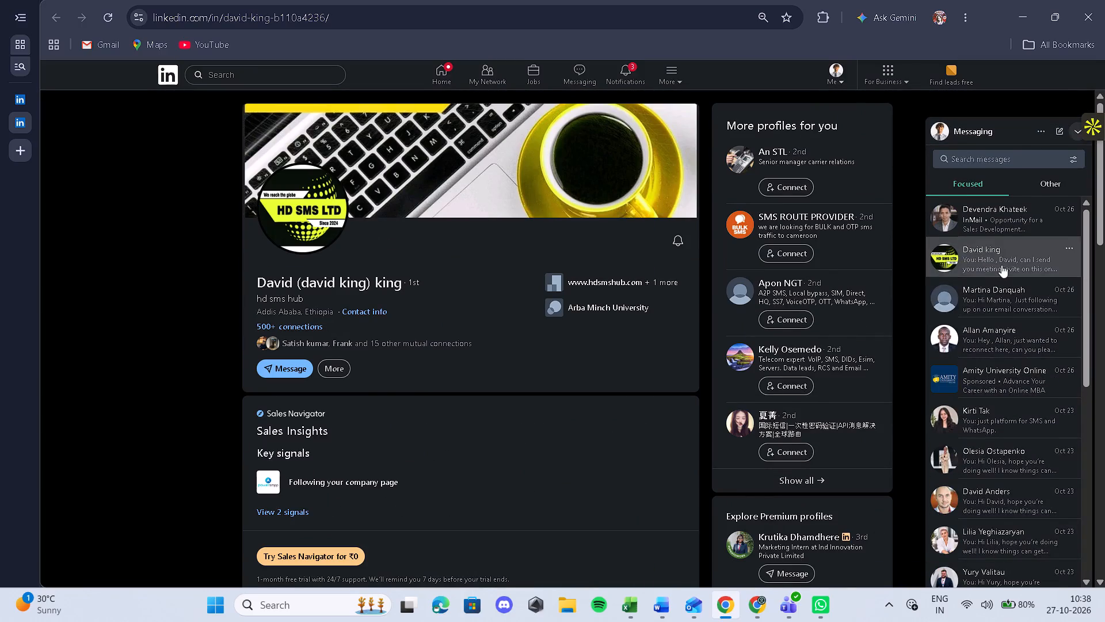
{"action": "left_click", "coordinate": [1001, 265]}
{"action": "scroll", "coordinate": [820, 441], "scroll_direction": "up", "scroll_amount": 8}
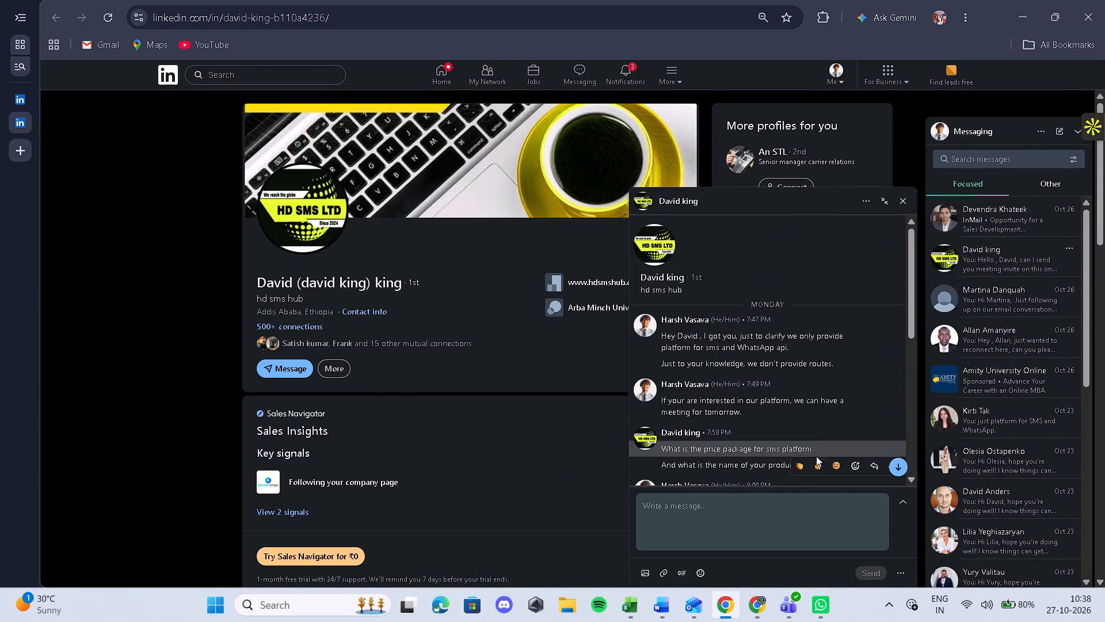
{"action": "scroll", "coordinate": [1020, 489], "scroll_direction": "down", "scroll_amount": 4}
{"action": "scroll", "coordinate": [1020, 491], "scroll_direction": "up", "scroll_amount": 3}
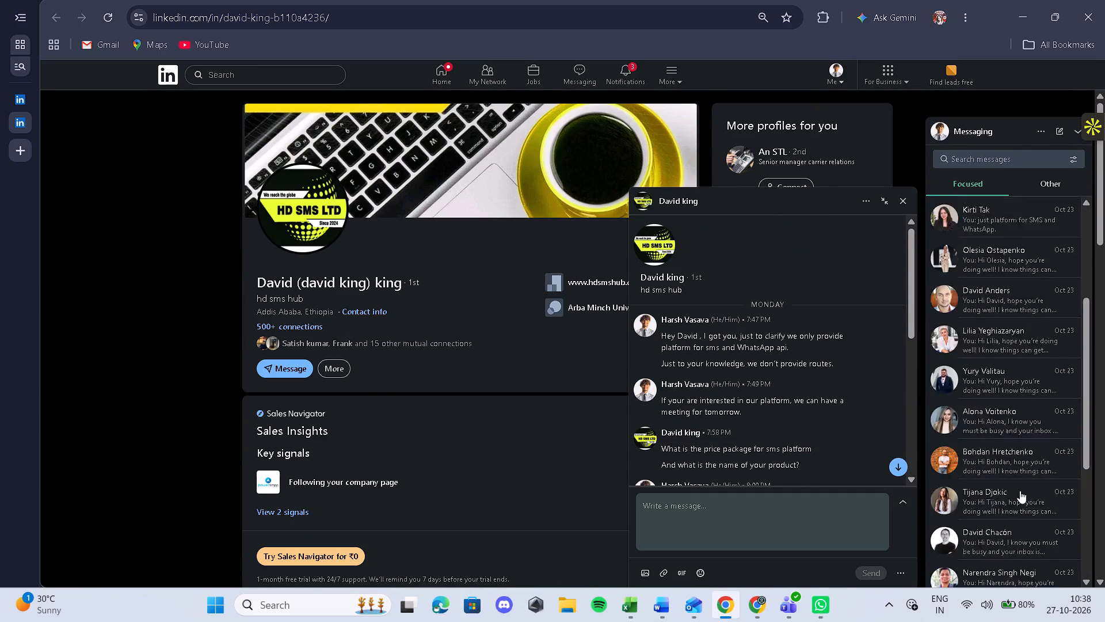
{"action": "scroll", "coordinate": [1020, 491], "scroll_direction": "up", "scroll_amount": 5}
{"action": "scroll", "coordinate": [782, 416], "scroll_direction": "up", "scroll_amount": 1}
{"action": "scroll", "coordinate": [784, 420], "scroll_direction": "down", "scroll_amount": 9}
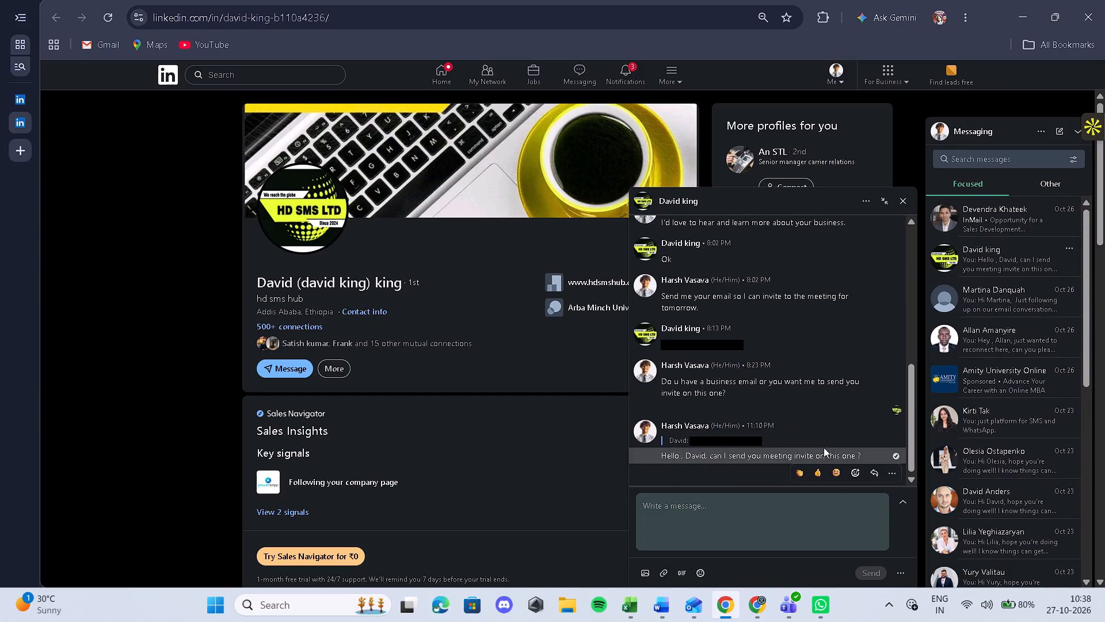
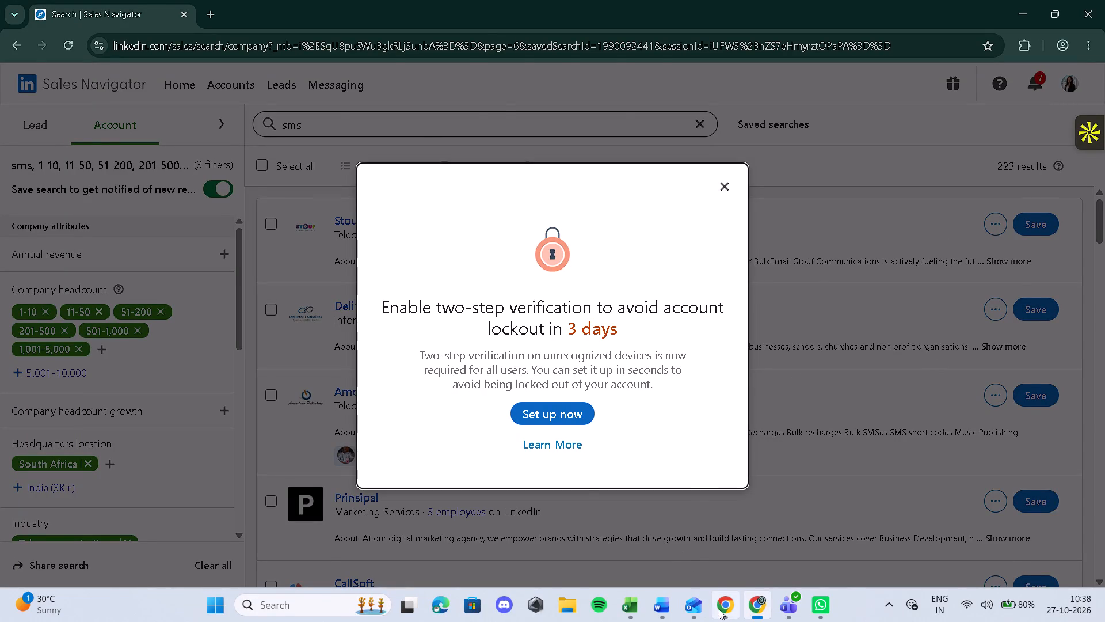
Return to the HD SMS prospect's profile and reread the chat, examining the meeting proposal and the email address they shared.
{"action": "left_click", "coordinate": [984, 268]}
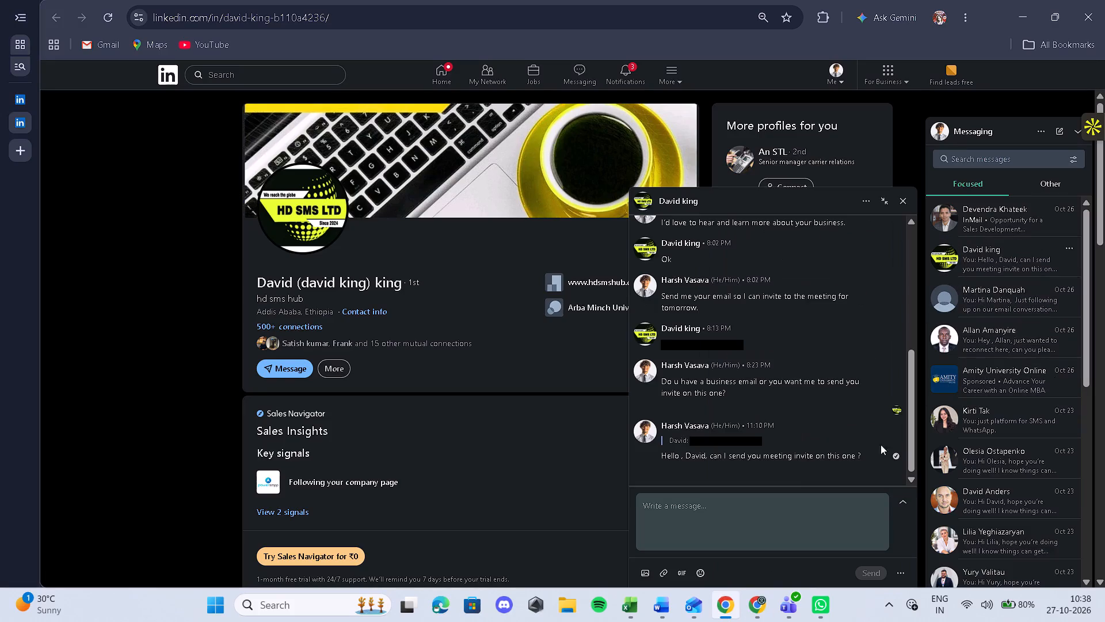
{"action": "scroll", "coordinate": [824, 423], "scroll_direction": "up", "scroll_amount": 4}
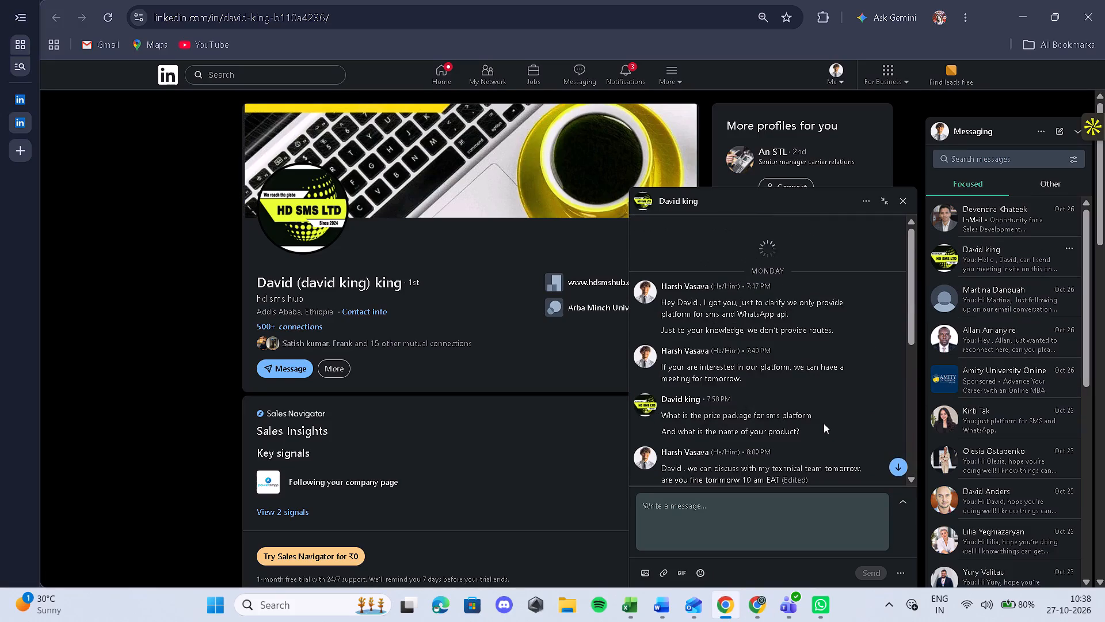
{"action": "scroll", "coordinate": [824, 423], "scroll_direction": "up", "scroll_amount": 3}
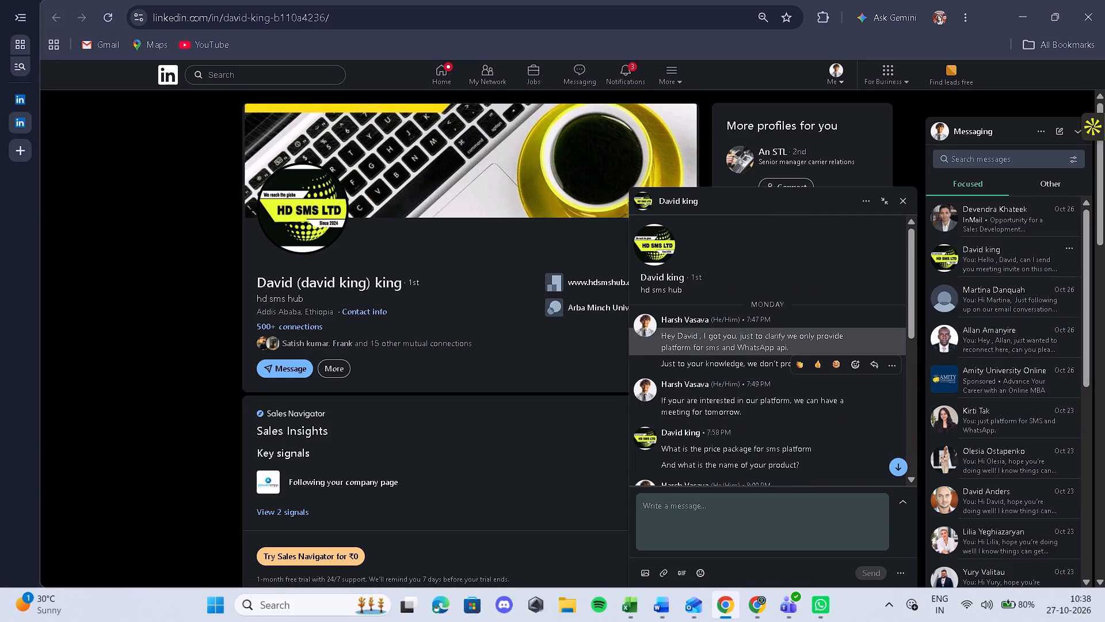
{"action": "scroll", "coordinate": [783, 363], "scroll_direction": "down", "scroll_amount": 8}
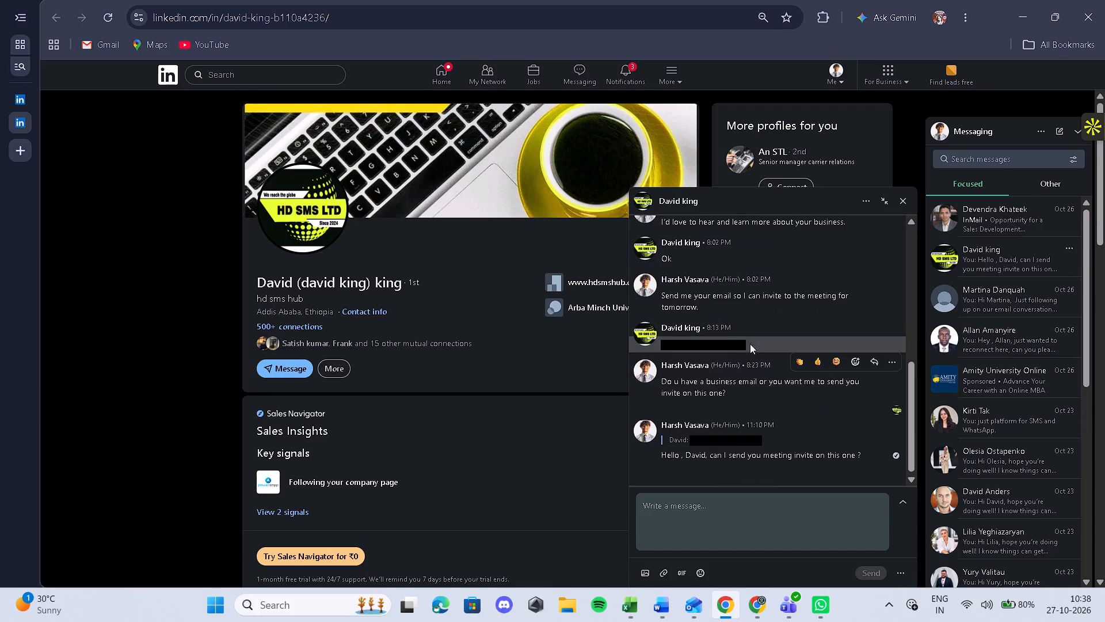
{"action": "left_click_drag", "start_coordinate": [761, 356], "coordinate": [762, 347]}
{"action": "left_click_drag", "start_coordinate": [748, 348], "coordinate": [737, 349]}
{"action": "left_click_drag", "start_coordinate": [737, 349], "coordinate": [650, 350]}
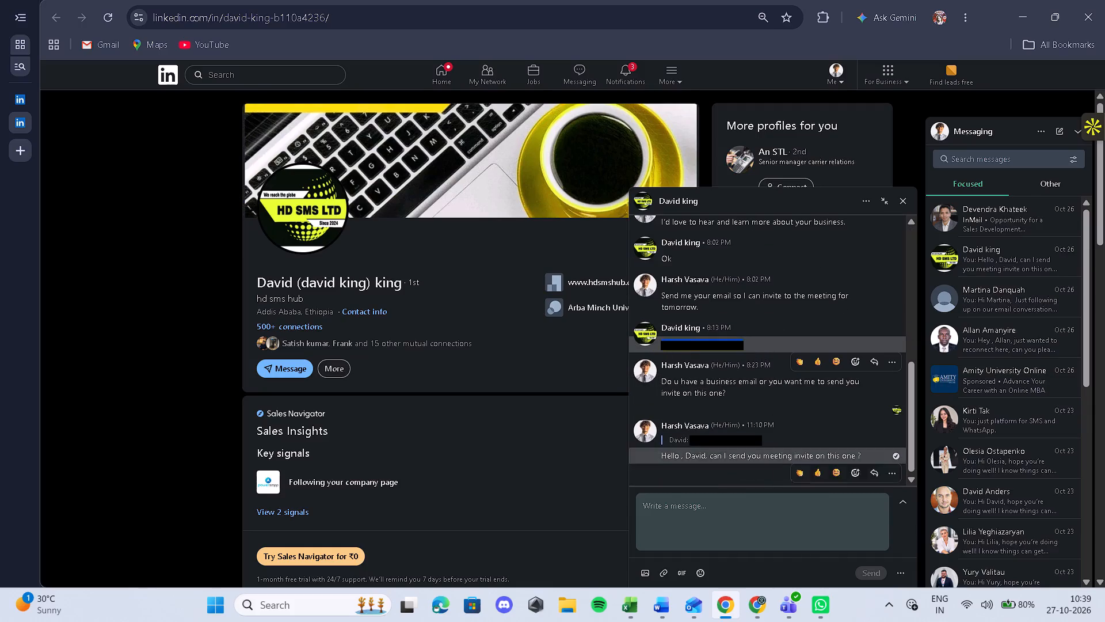
{"action": "scroll", "coordinate": [807, 465], "scroll_direction": "down", "scroll_amount": 2}
{"action": "scroll", "coordinate": [771, 456], "scroll_direction": "up", "scroll_amount": 1}
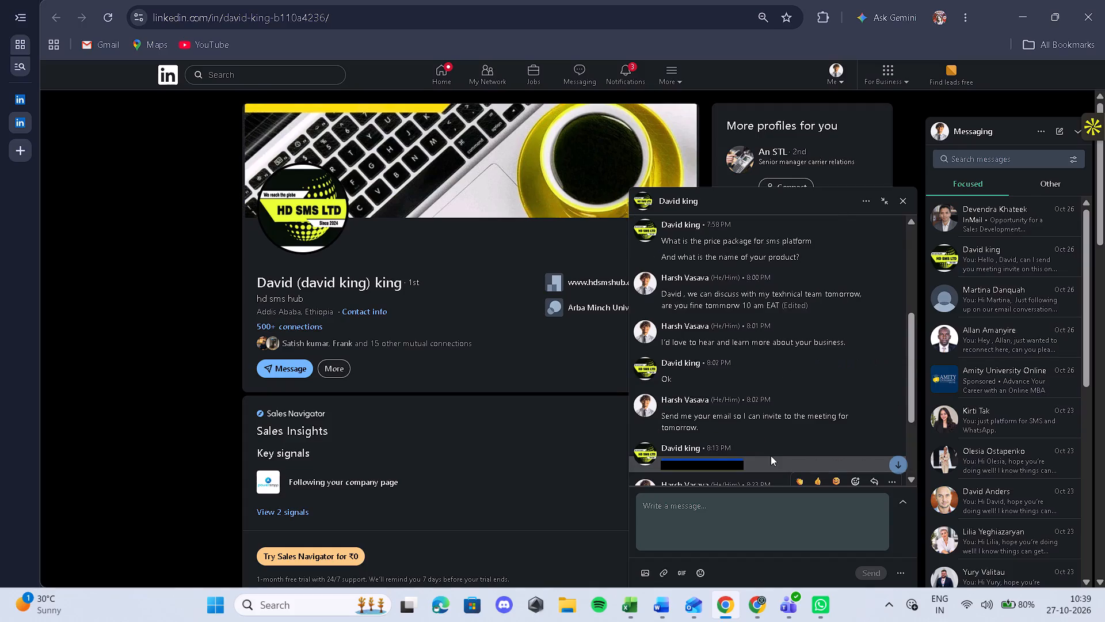
{"action": "scroll", "coordinate": [771, 456], "scroll_direction": "down", "scroll_amount": 1}
{"action": "left_click", "coordinate": [790, 351]}
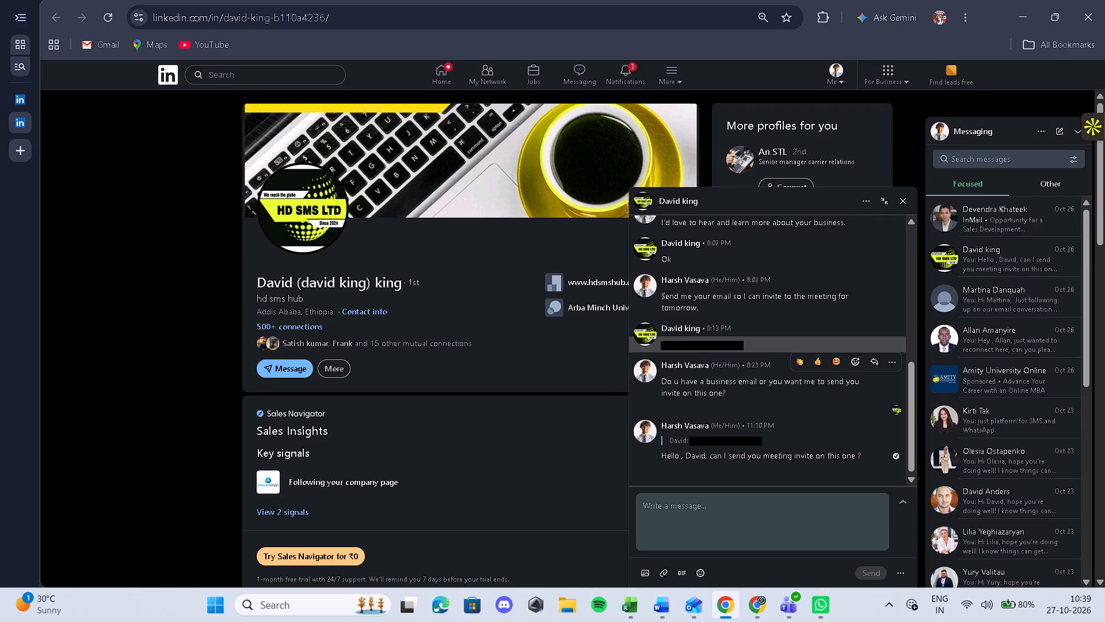
Close the chat with the HD SMS prospect and examine the experience, education and skills sections of their profile.
{"action": "left_click", "coordinate": [509, 402]}
{"action": "left_click", "coordinate": [908, 204]}
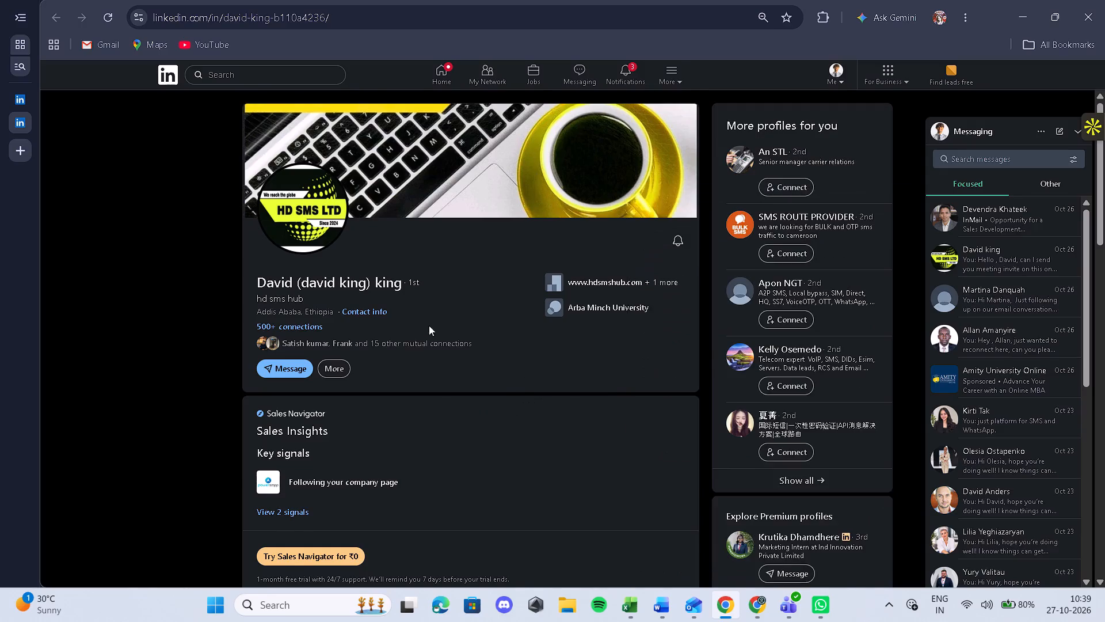
{"action": "scroll", "coordinate": [424, 331], "scroll_direction": "down", "scroll_amount": 1}
{"action": "scroll", "coordinate": [443, 378], "scroll_direction": "down", "scroll_amount": 3}
{"action": "scroll", "coordinate": [386, 370], "scroll_direction": "down", "scroll_amount": 3}
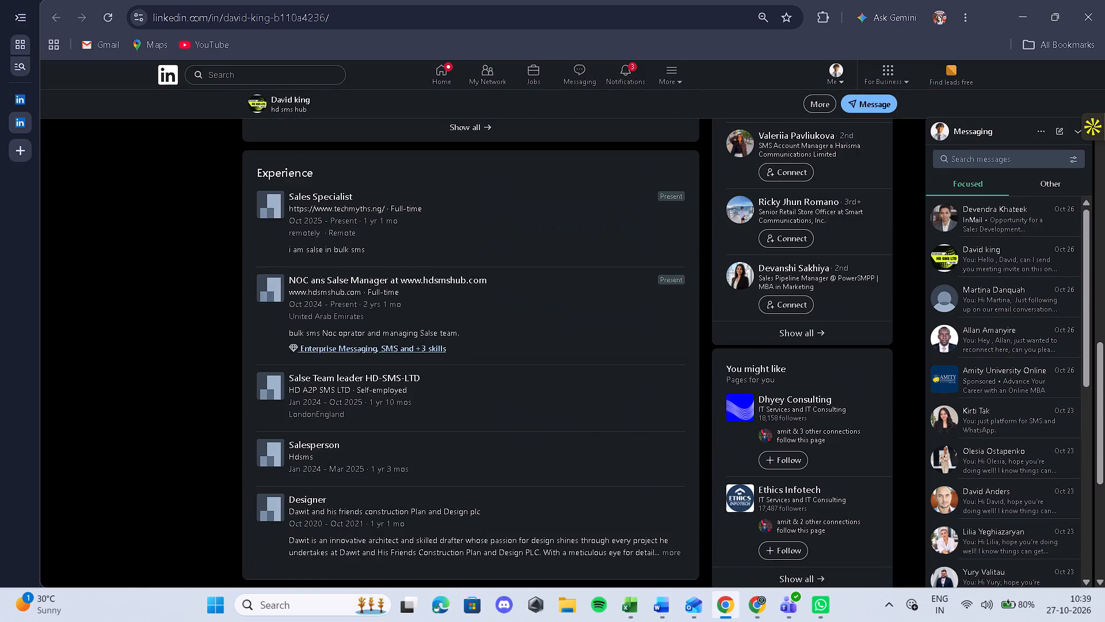
{"action": "right_click", "coordinate": [297, 198]}
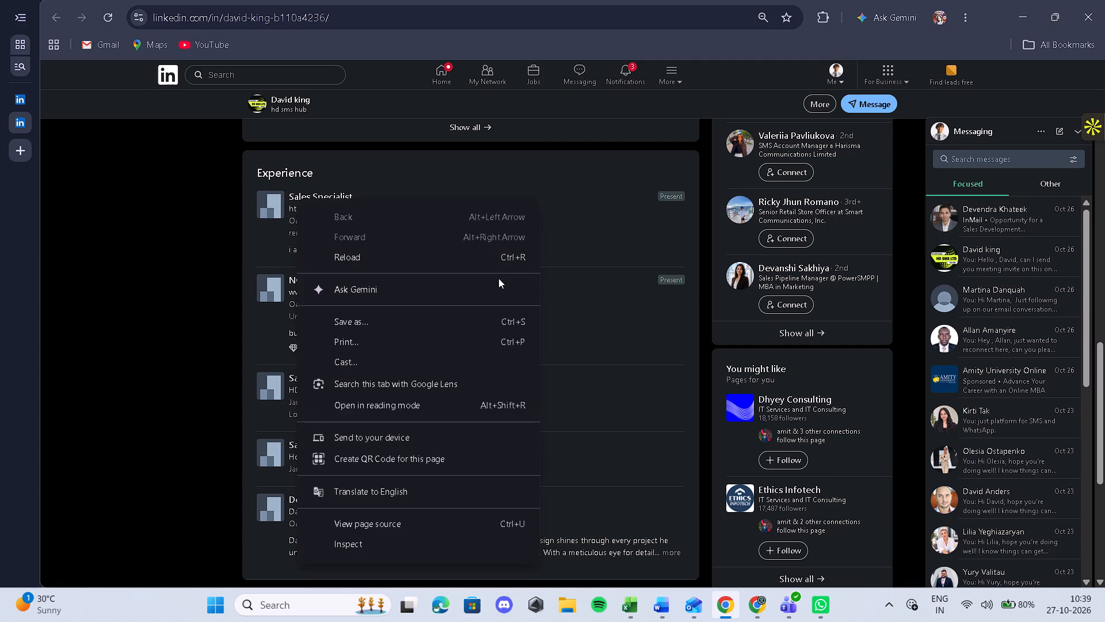
{"action": "left_click", "coordinate": [569, 344]}
{"action": "scroll", "coordinate": [554, 346], "scroll_direction": "down", "scroll_amount": 3}
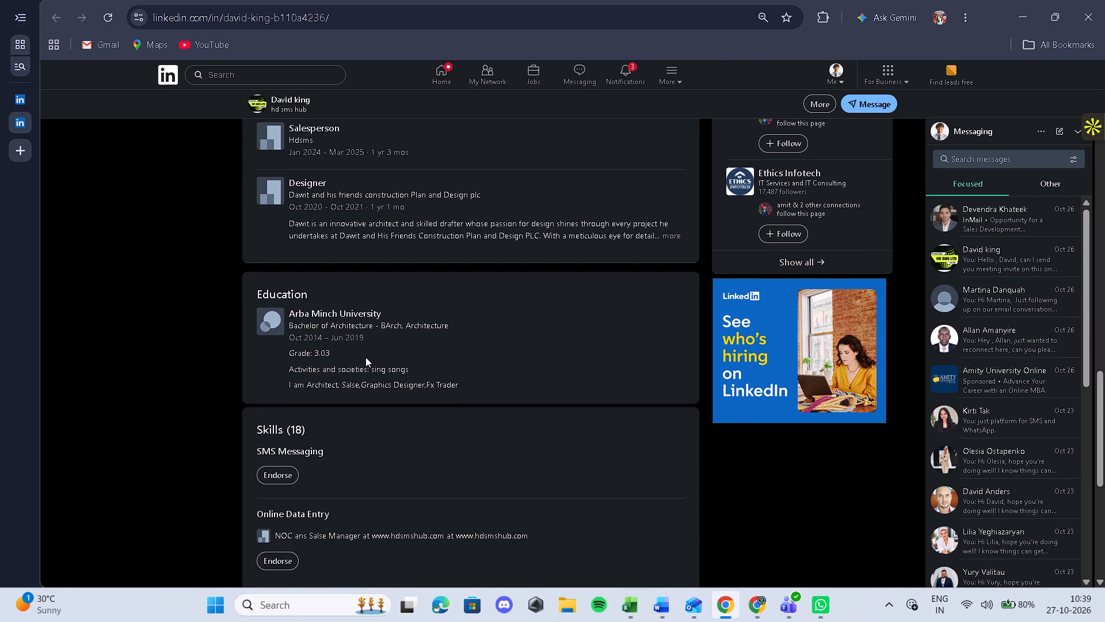
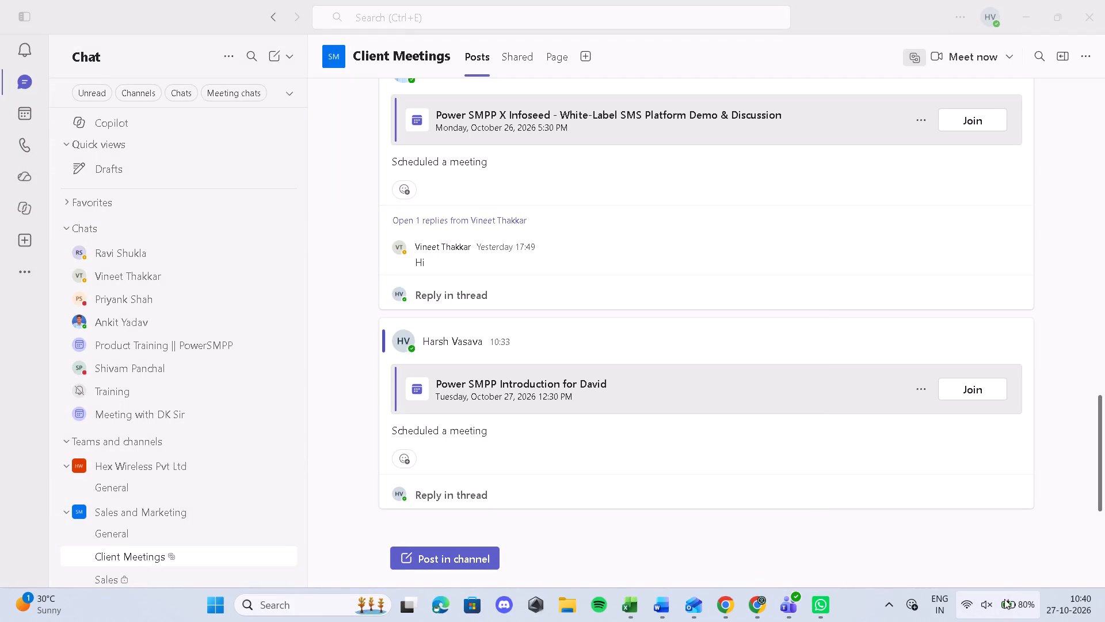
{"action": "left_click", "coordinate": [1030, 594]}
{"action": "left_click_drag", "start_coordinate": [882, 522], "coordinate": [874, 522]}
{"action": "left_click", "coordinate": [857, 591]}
Switch to the Chrome window showing the Sales Navigator account search for sms.
{"action": "left_click", "coordinate": [749, 621]}
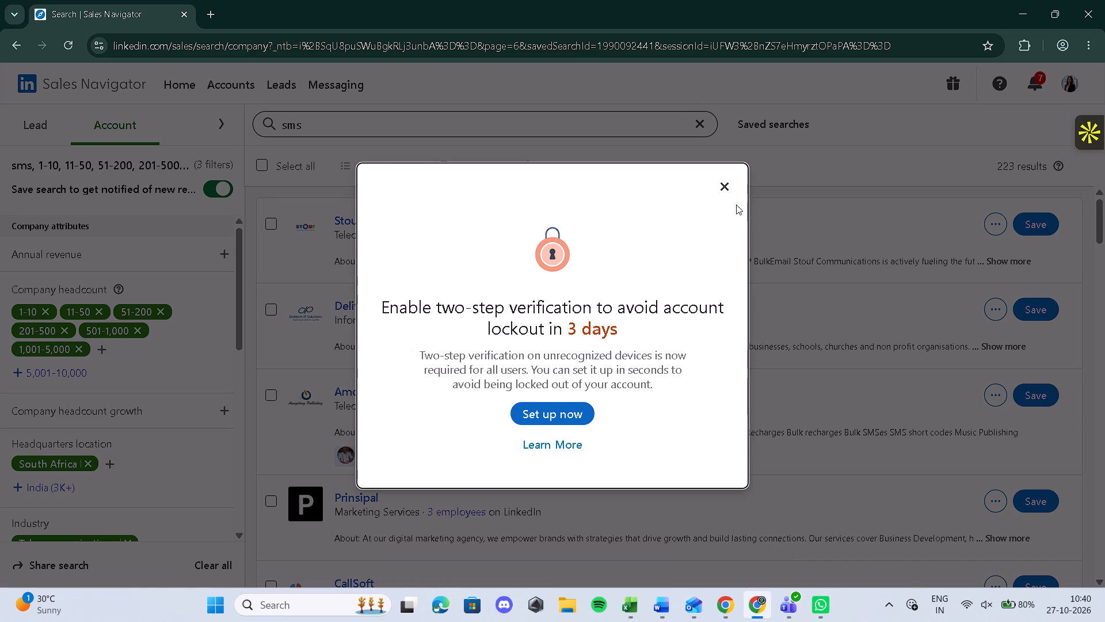
Dismiss the two-step verification prompt and examine the companies on page 6 of the South African sms account search.
{"action": "left_click", "coordinate": [722, 187]}
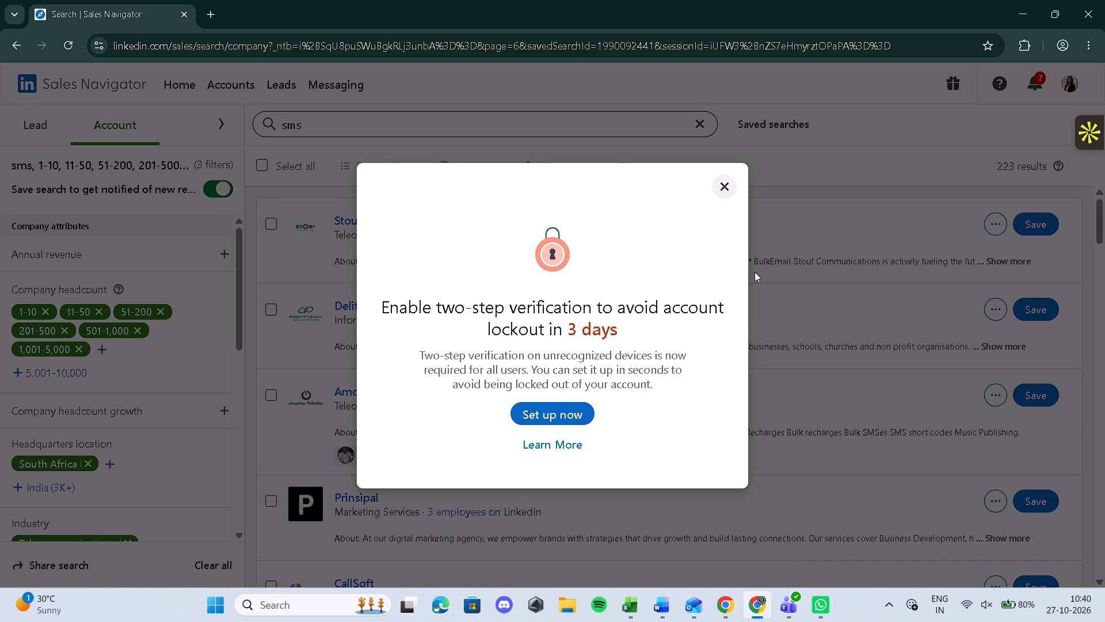
{"action": "scroll", "coordinate": [750, 309], "scroll_direction": "down", "scroll_amount": 2}
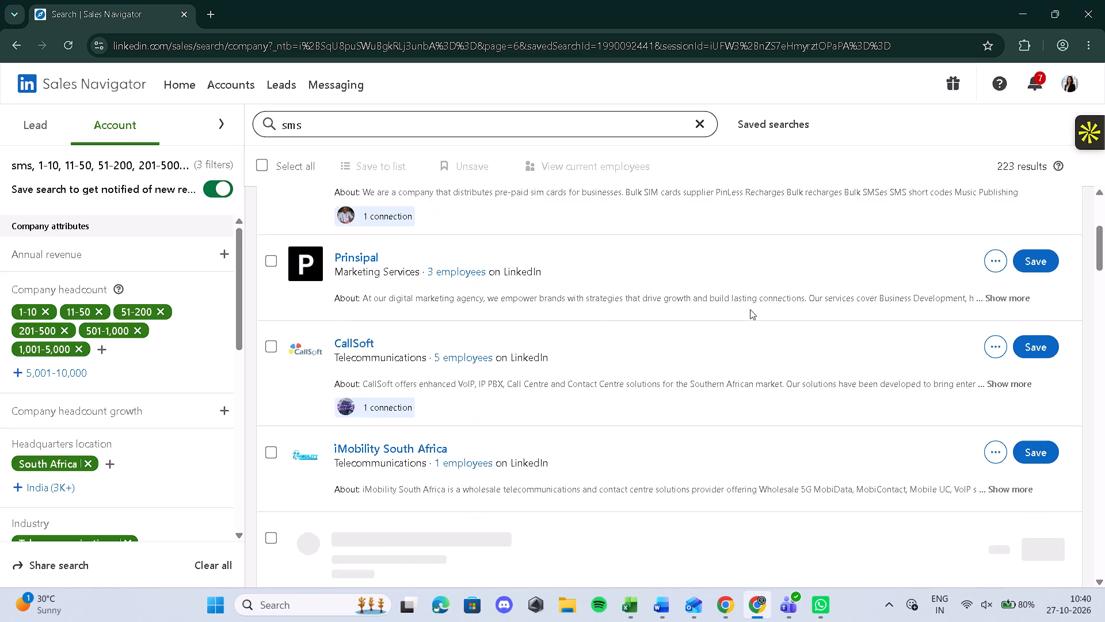
{"action": "scroll", "coordinate": [750, 309], "scroll_direction": "down", "scroll_amount": 1}
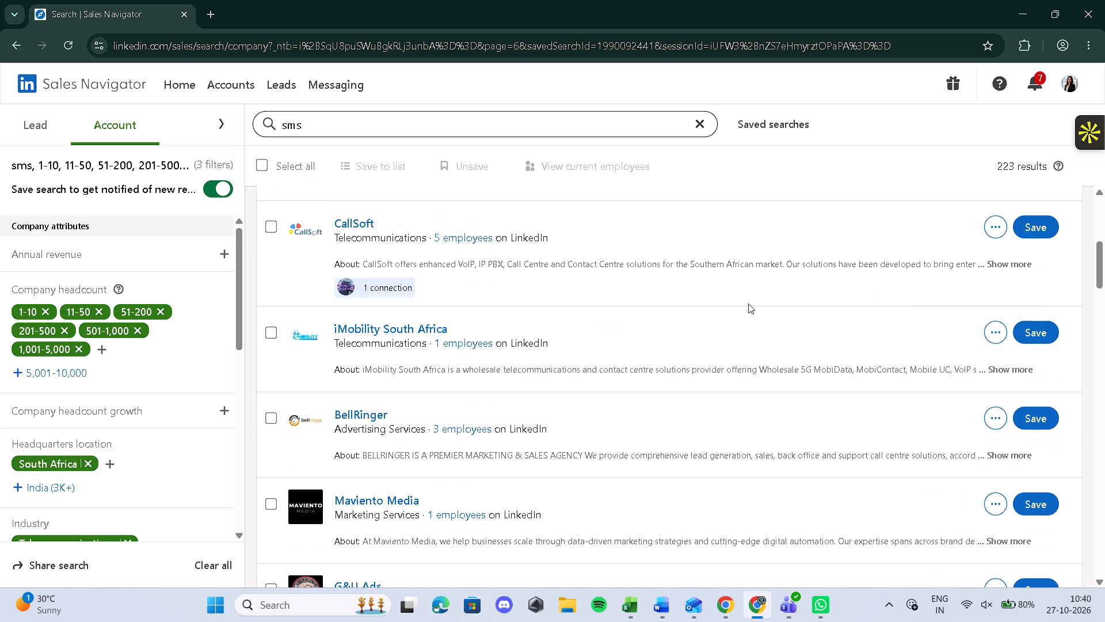
{"action": "scroll", "coordinate": [680, 385], "scroll_direction": "down", "scroll_amount": 1}
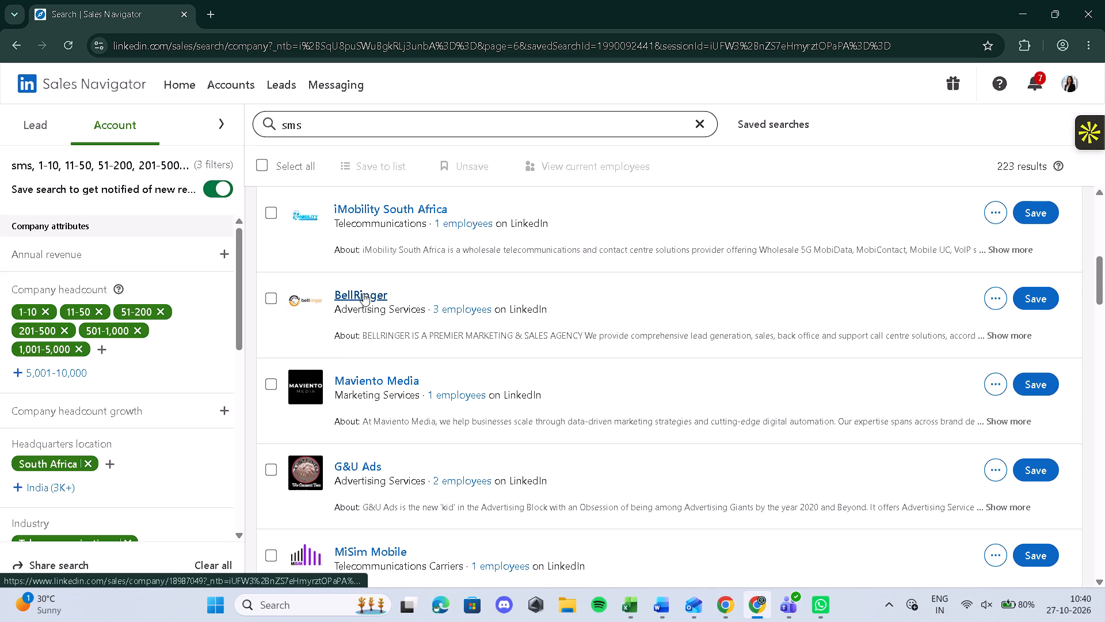
{"action": "scroll", "coordinate": [363, 293], "scroll_direction": "down", "scroll_amount": 1}
{"action": "scroll", "coordinate": [363, 293], "scroll_direction": "up", "scroll_amount": 1}
{"action": "scroll", "coordinate": [639, 405], "scroll_direction": "down", "scroll_amount": 9}
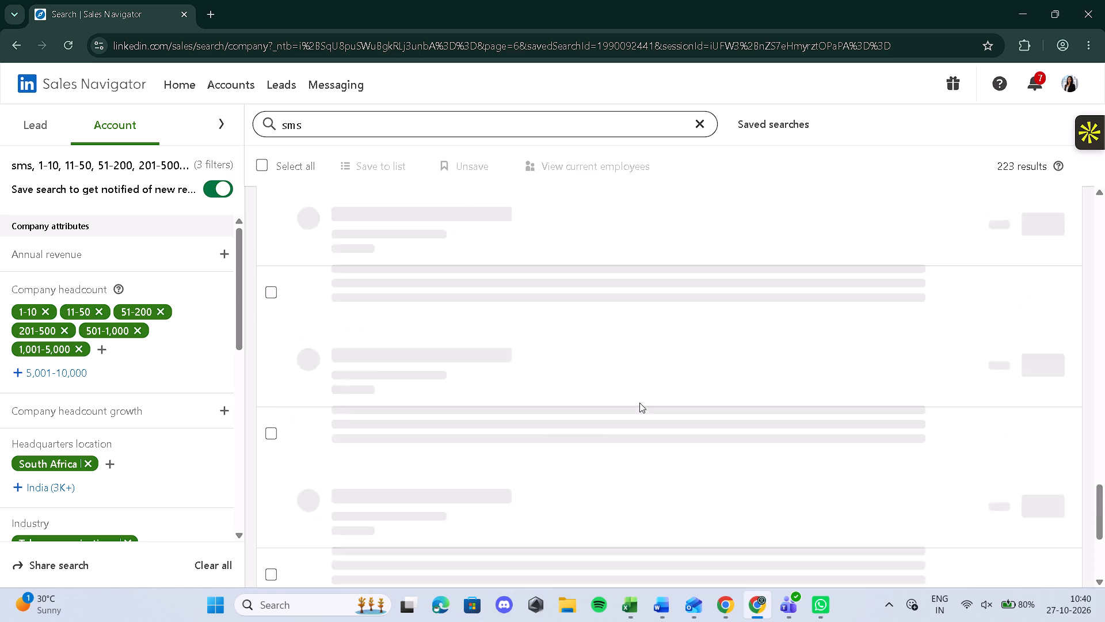
{"action": "scroll", "coordinate": [639, 403], "scroll_direction": "down", "scroll_amount": 1}
{"action": "scroll", "coordinate": [645, 401], "scroll_direction": "up", "scroll_amount": 2}
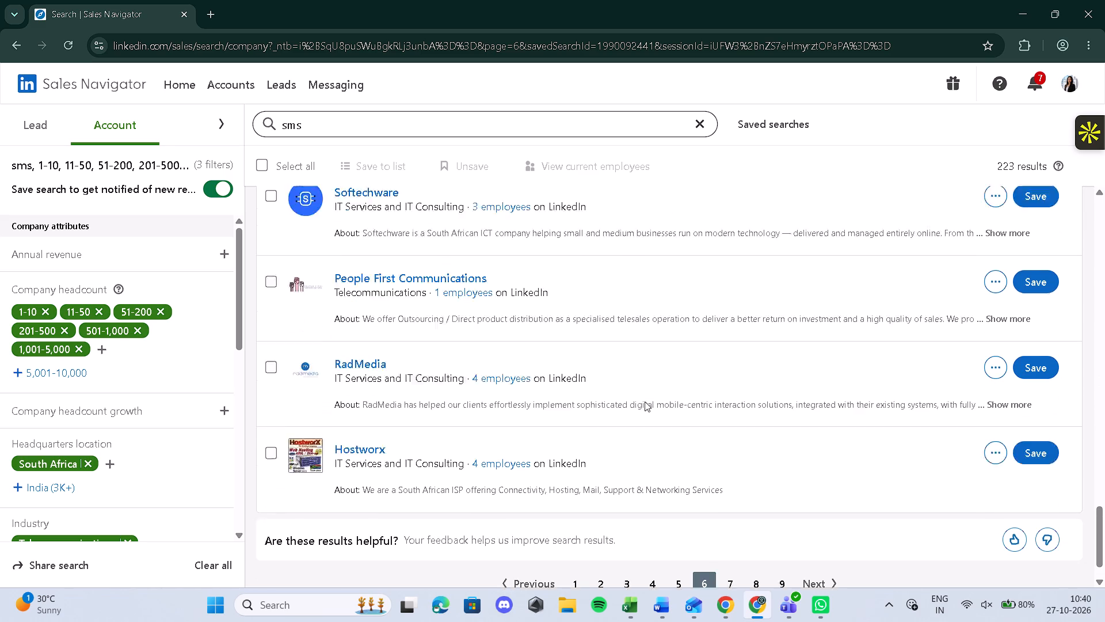
{"action": "scroll", "coordinate": [645, 401], "scroll_direction": "up", "scroll_amount": 7}
{"action": "scroll", "coordinate": [396, 420], "scroll_direction": "up", "scroll_amount": 1}
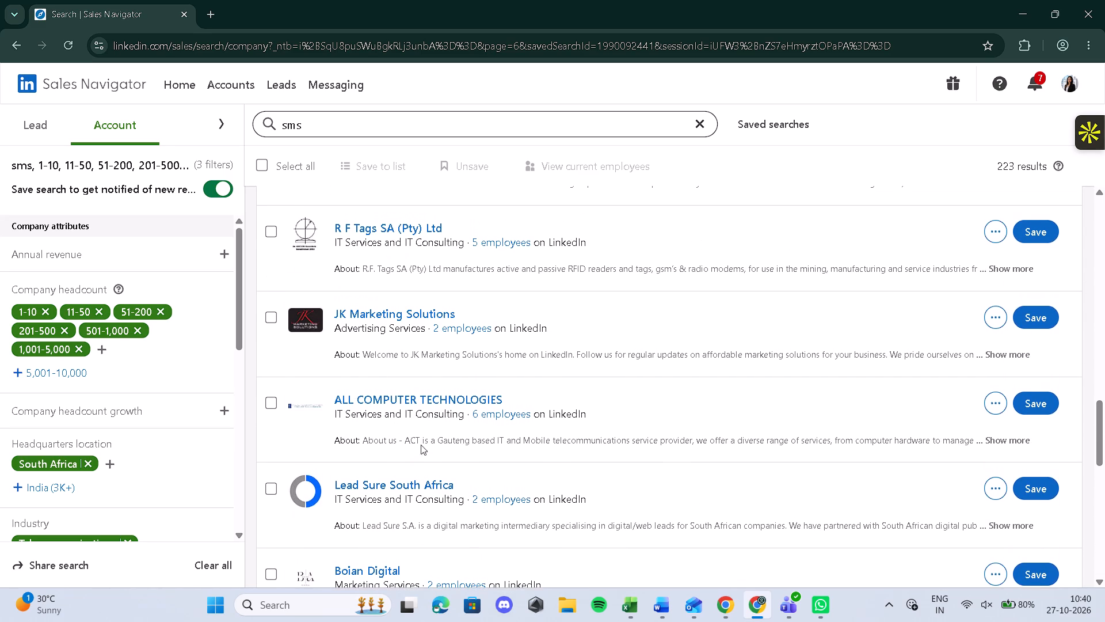
{"action": "scroll", "coordinate": [421, 445], "scroll_direction": "up", "scroll_amount": 1}
Switch to the Outbound Efforts workbook in Excel and check the last companies and contacts logged on the SA Harsh sheet.
{"action": "left_click", "coordinate": [631, 612]}
{"action": "scroll", "coordinate": [389, 488], "scroll_direction": "down", "scroll_amount": 7}
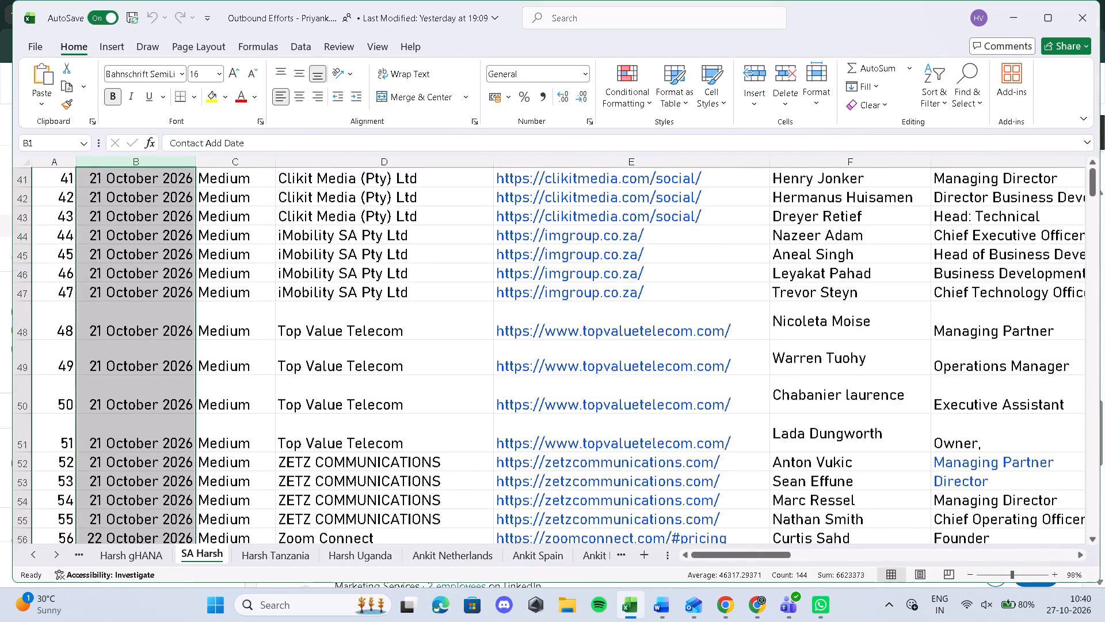
{"action": "scroll", "coordinate": [396, 480], "scroll_direction": "down", "scroll_amount": 6}
{"action": "scroll", "coordinate": [396, 480], "scroll_direction": "up", "scroll_amount": 1}
{"action": "left_click", "coordinate": [346, 379]}
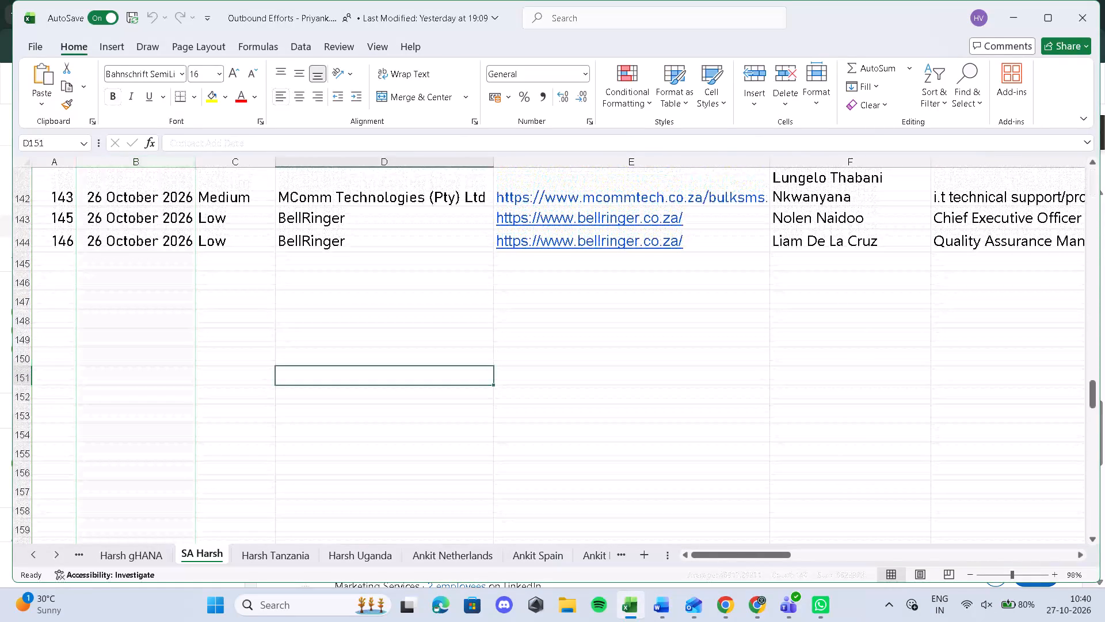
{"action": "scroll", "coordinate": [549, 434], "scroll_direction": "up", "scroll_amount": 1}
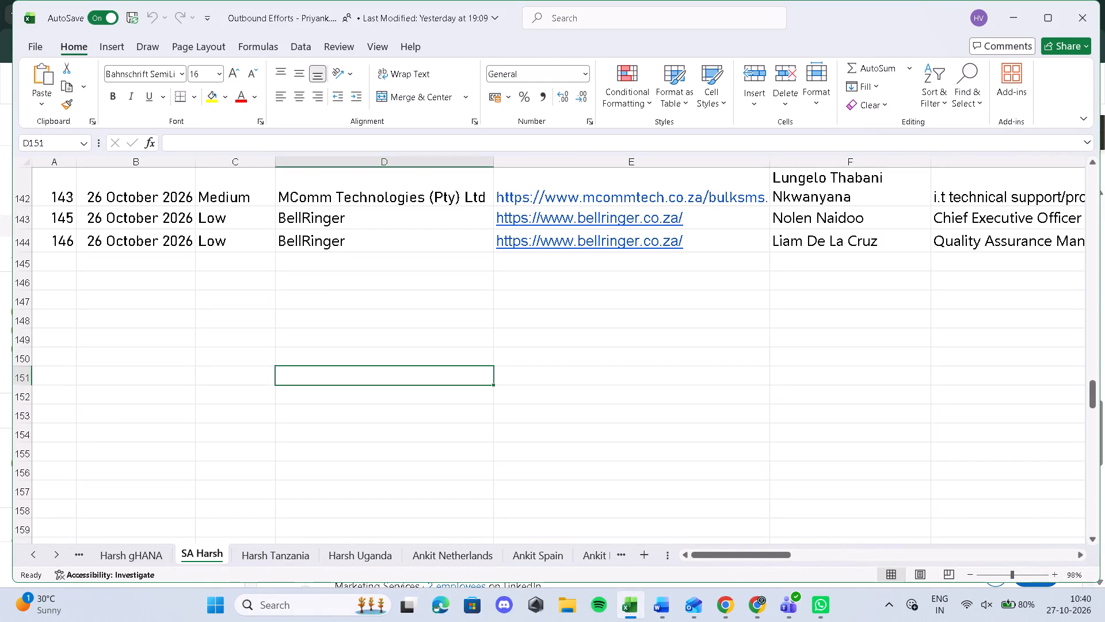
Switch back to the Sales Navigator account search and remove the 1,001-5,000 and 501-1,000 company headcount filters.
{"action": "left_click", "coordinate": [714, 609]}
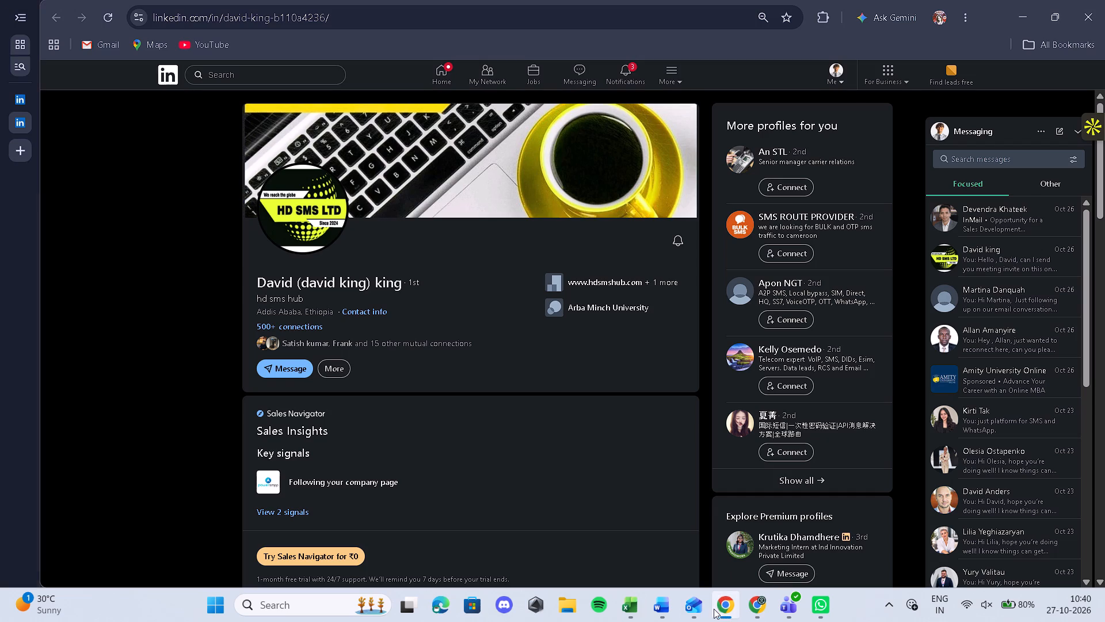
{"action": "left_click", "coordinate": [756, 609]}
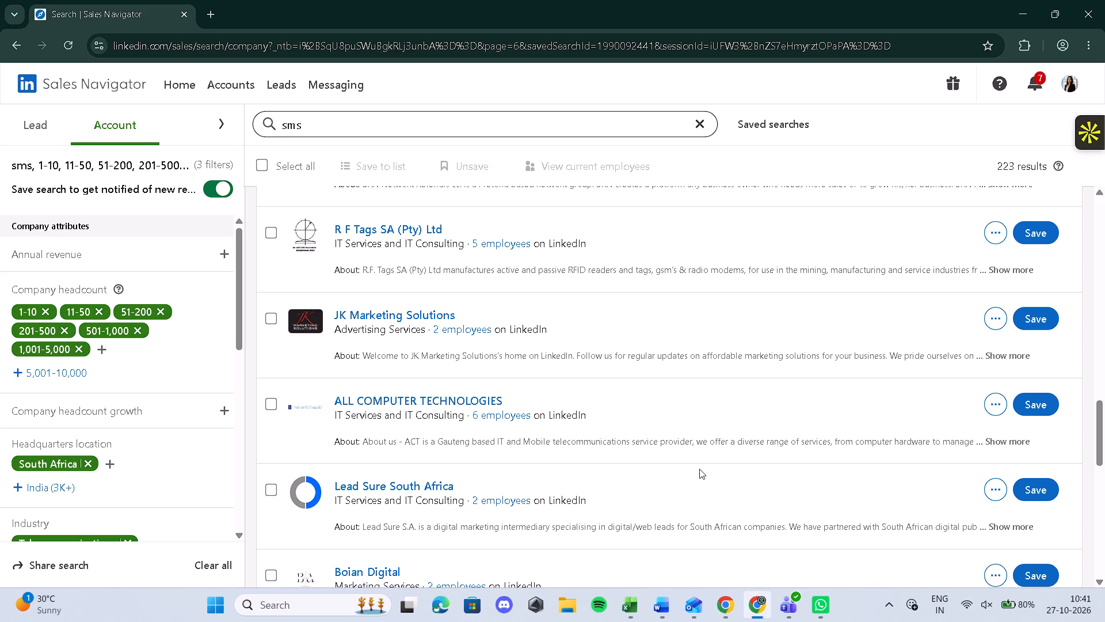
{"action": "left_click", "coordinate": [80, 346]}
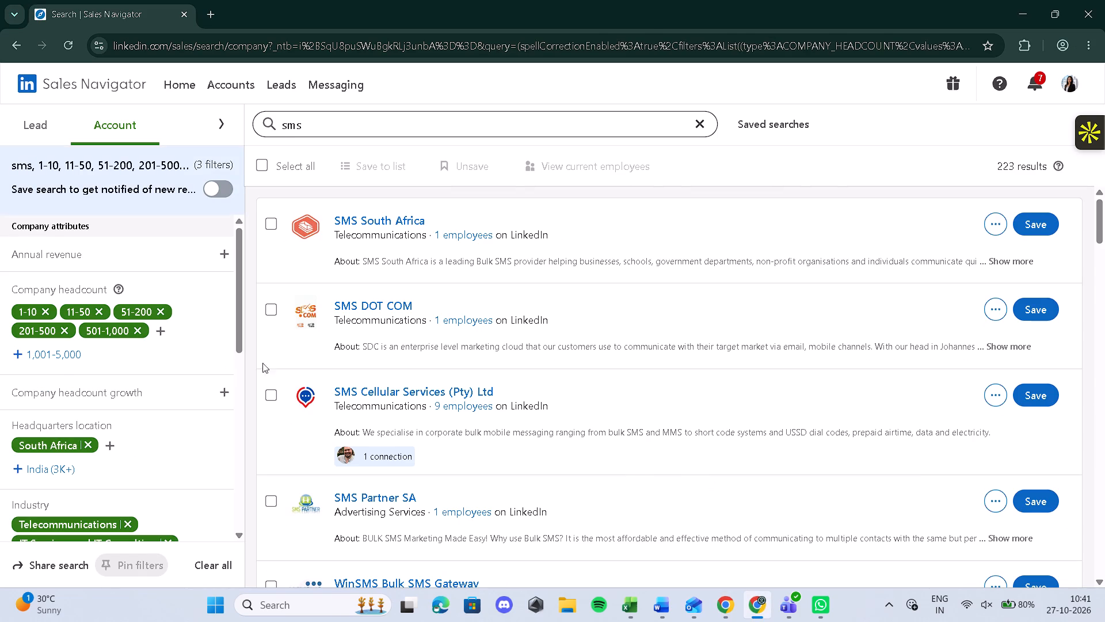
{"action": "left_click", "coordinate": [142, 331]}
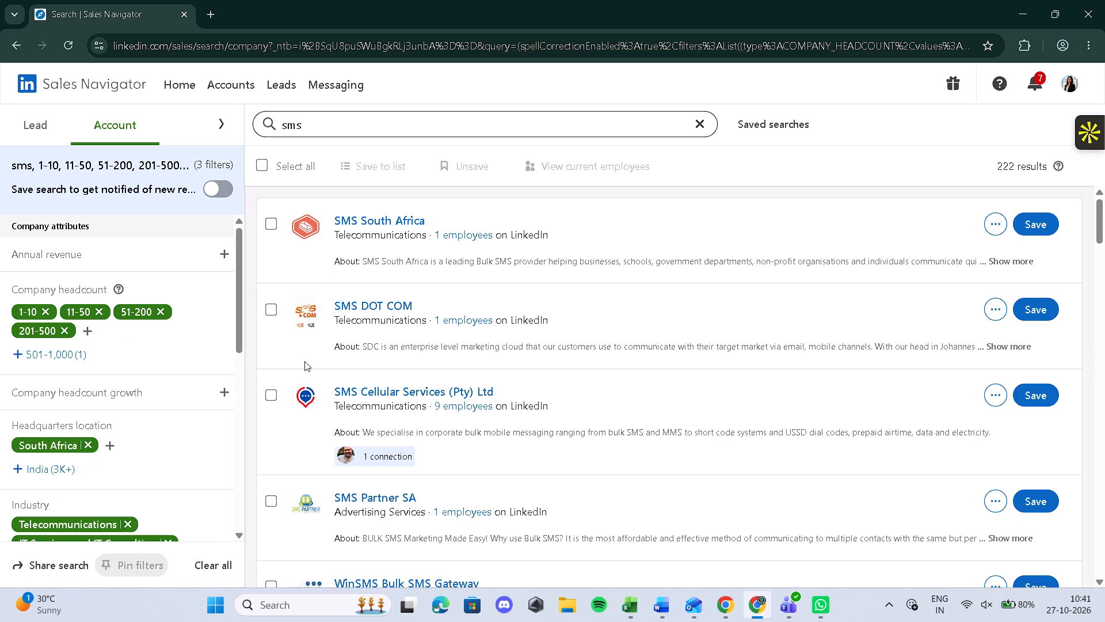
Look through the first page of the refiltered sms company results down to the page navigation.
{"action": "scroll", "coordinate": [645, 333], "scroll_direction": "down", "scroll_amount": 3}
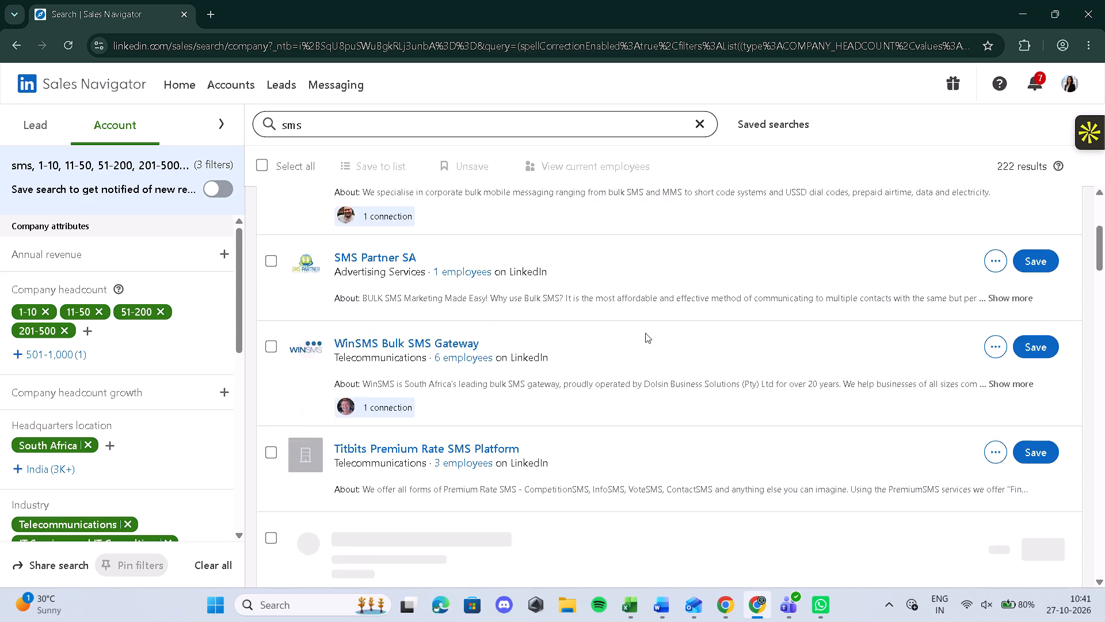
{"action": "scroll", "coordinate": [645, 333], "scroll_direction": "down", "scroll_amount": 20}
{"action": "scroll", "coordinate": [645, 333], "scroll_direction": "down", "scroll_amount": 4}
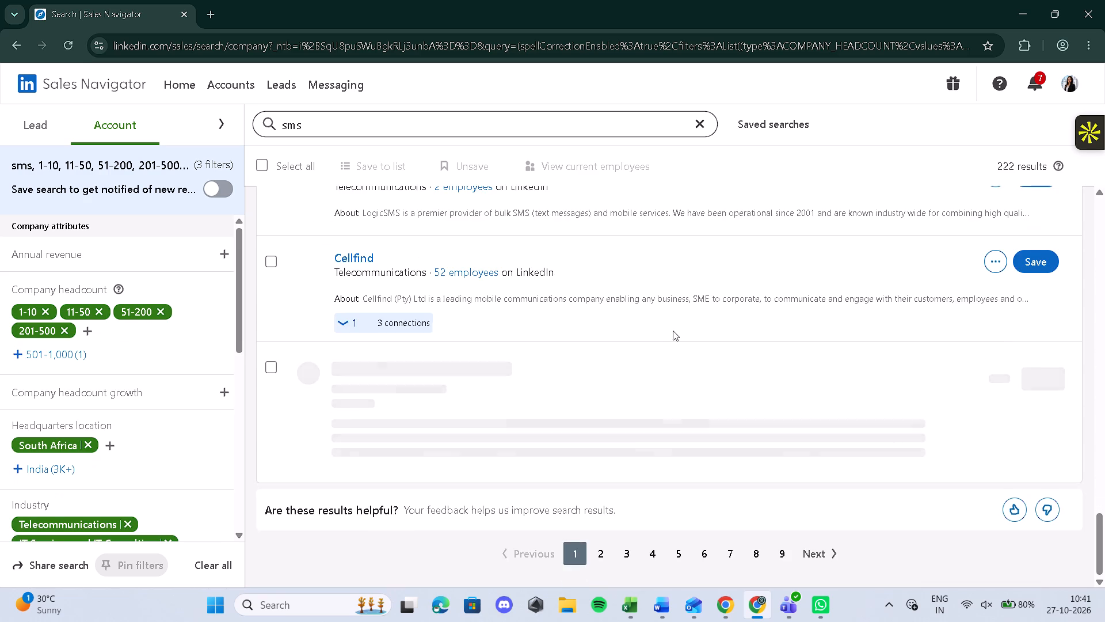
{"action": "scroll", "coordinate": [674, 329], "scroll_direction": "down", "scroll_amount": 14}
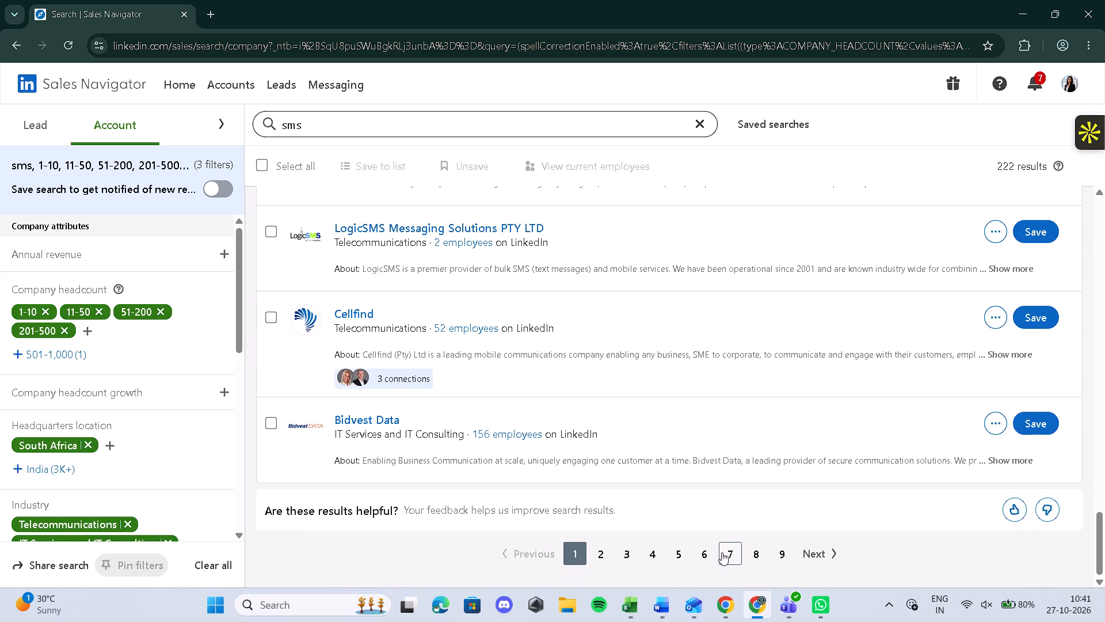
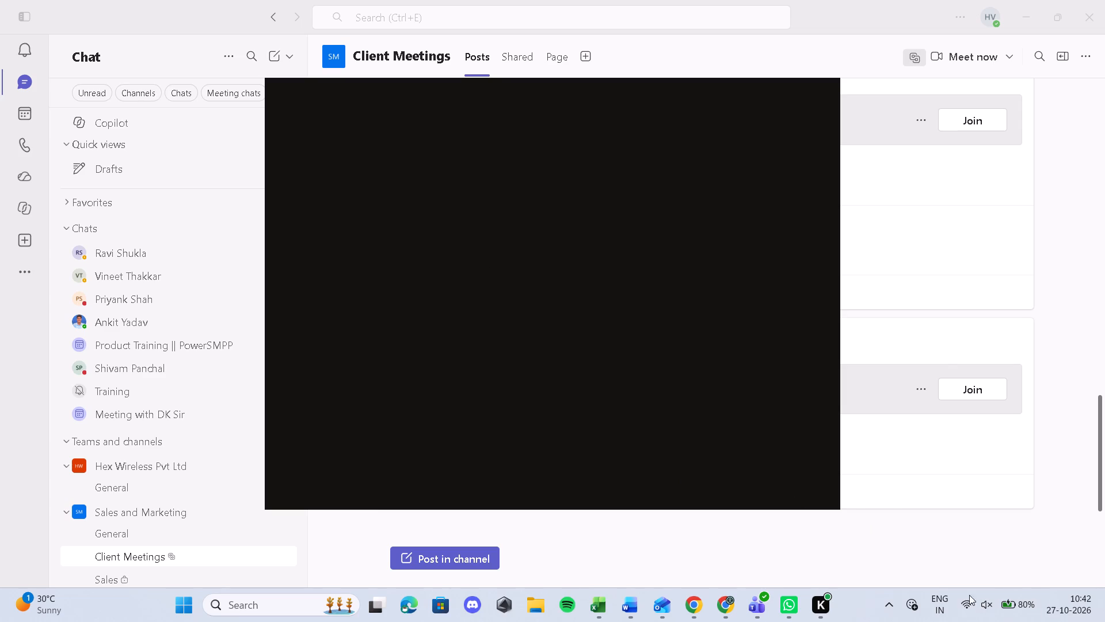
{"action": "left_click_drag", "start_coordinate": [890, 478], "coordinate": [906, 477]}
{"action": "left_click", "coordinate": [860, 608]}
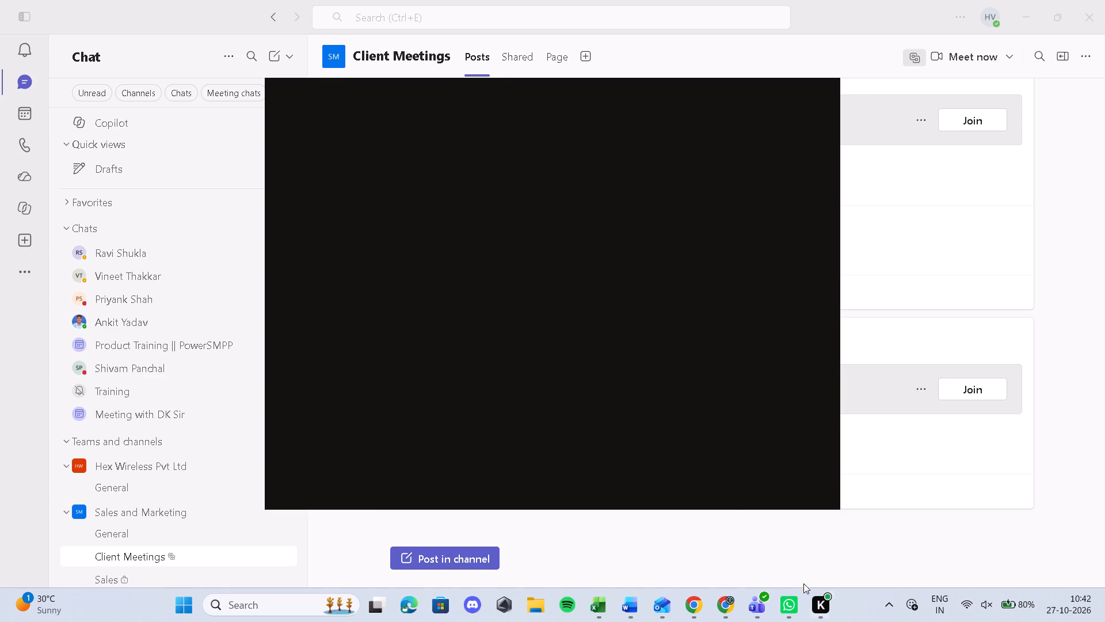
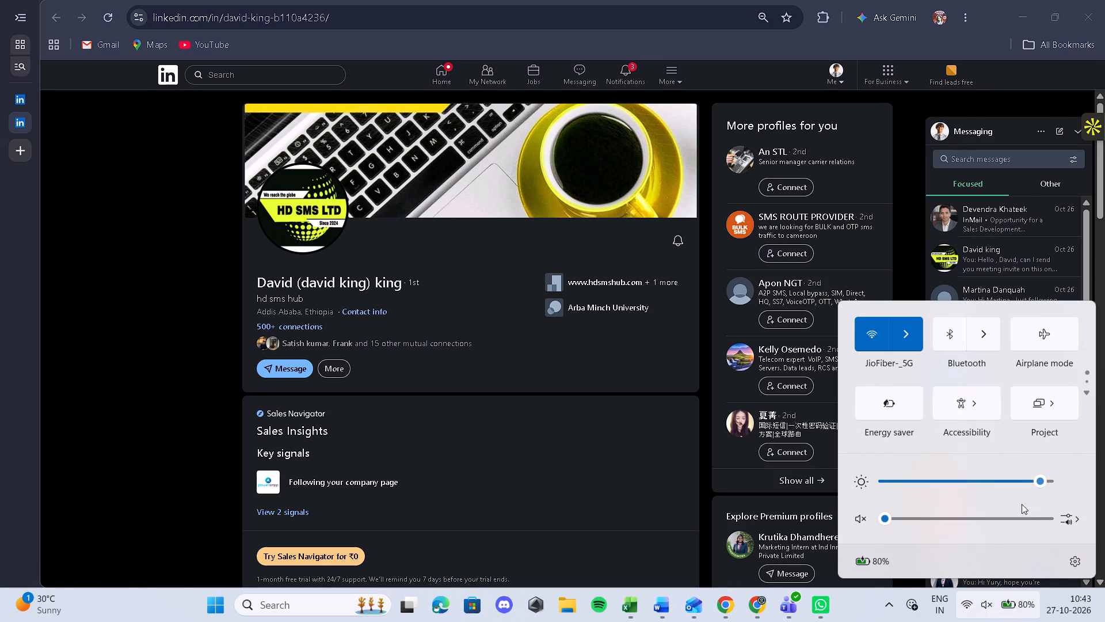
Look through the HD SMS prospect's LinkedIn profile and open the full list of their posts.
{"action": "left_click", "coordinate": [865, 597]}
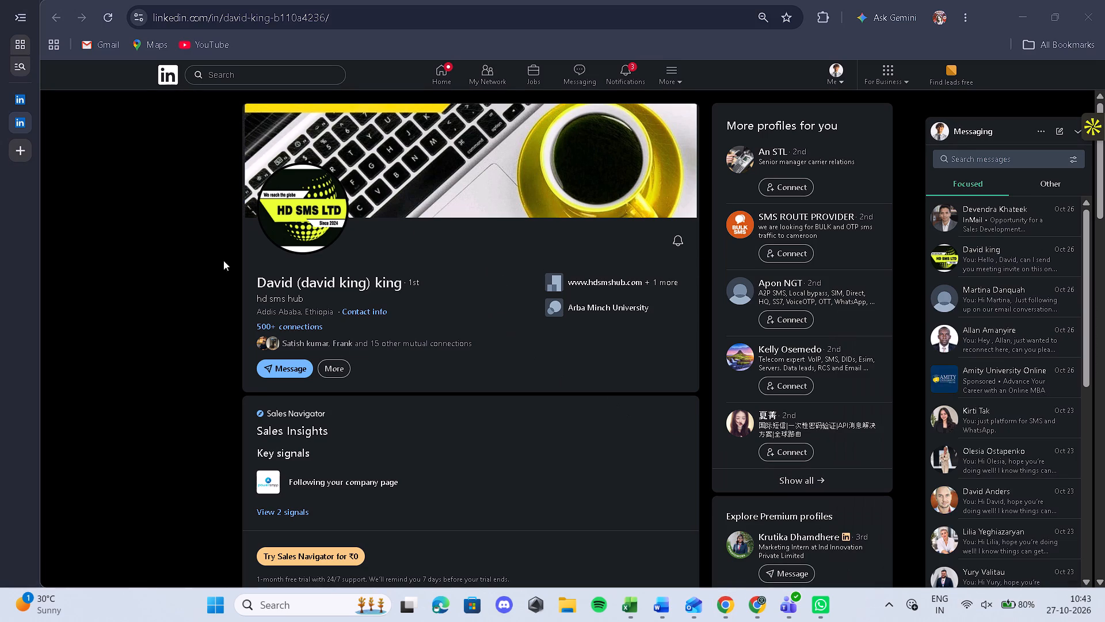
{"action": "scroll", "coordinate": [447, 309], "scroll_direction": "down", "scroll_amount": 2}
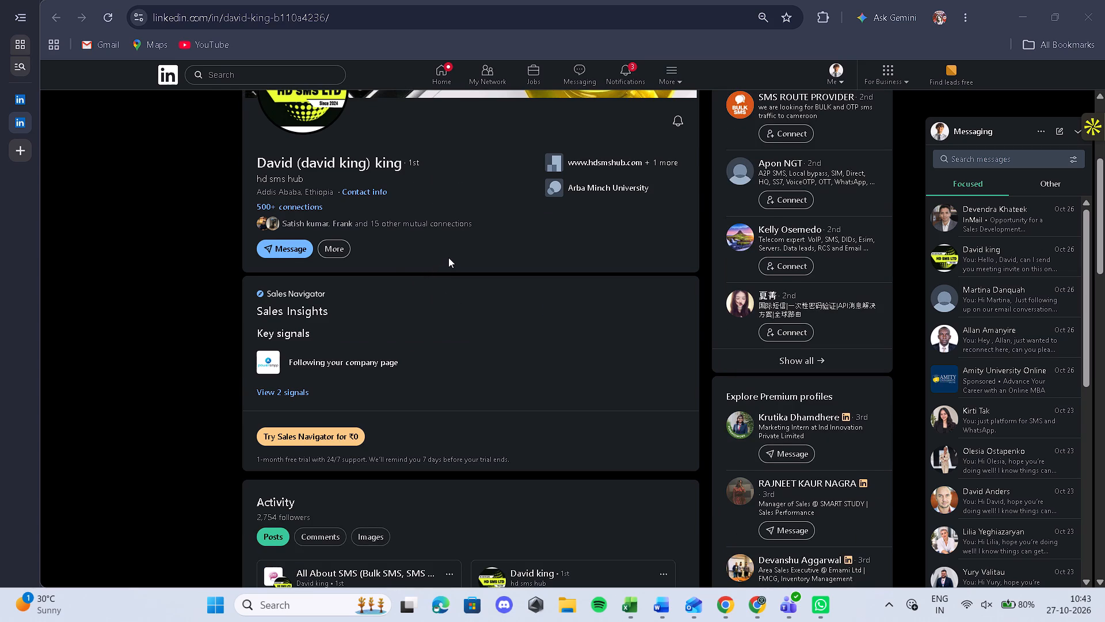
{"action": "scroll", "coordinate": [448, 257], "scroll_direction": "down", "scroll_amount": 2}
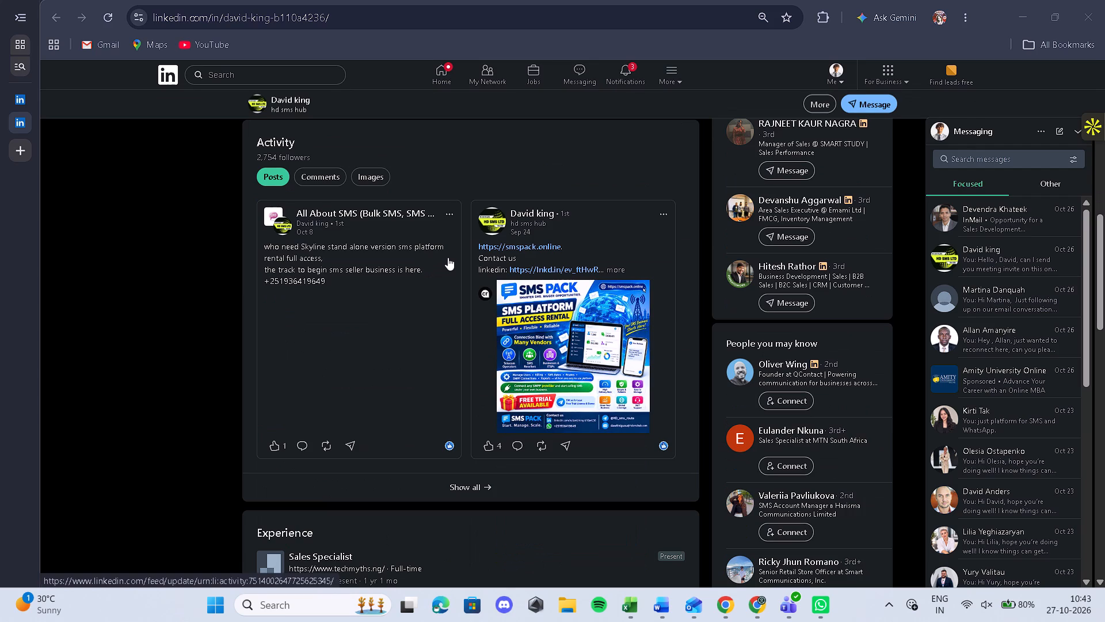
{"action": "scroll", "coordinate": [448, 257], "scroll_direction": "down", "scroll_amount": 1}
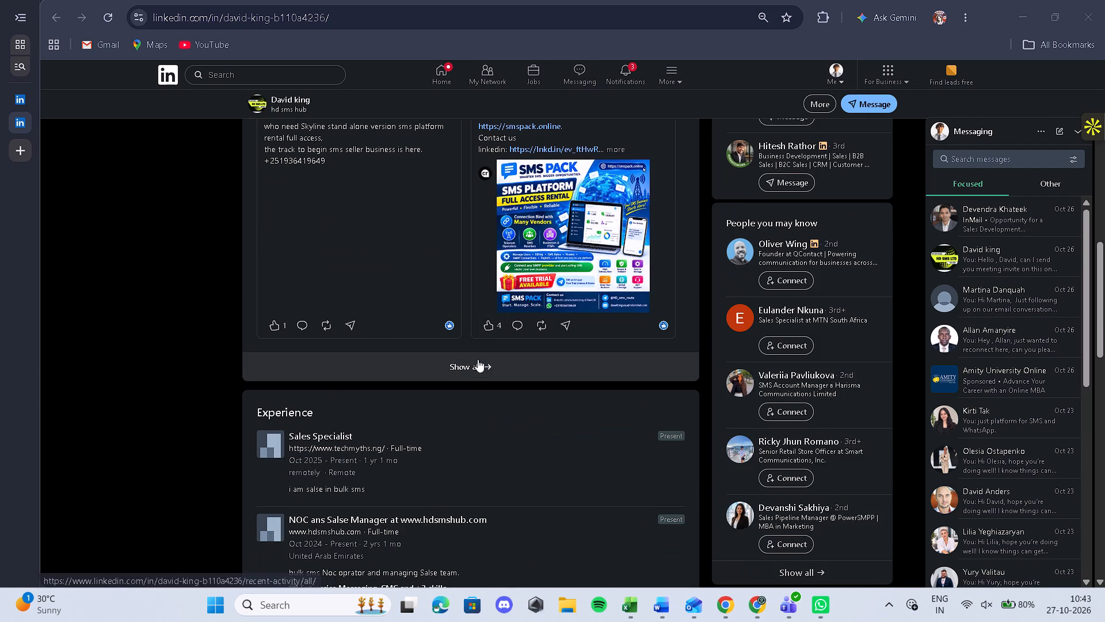
{"action": "left_click", "coordinate": [477, 365]}
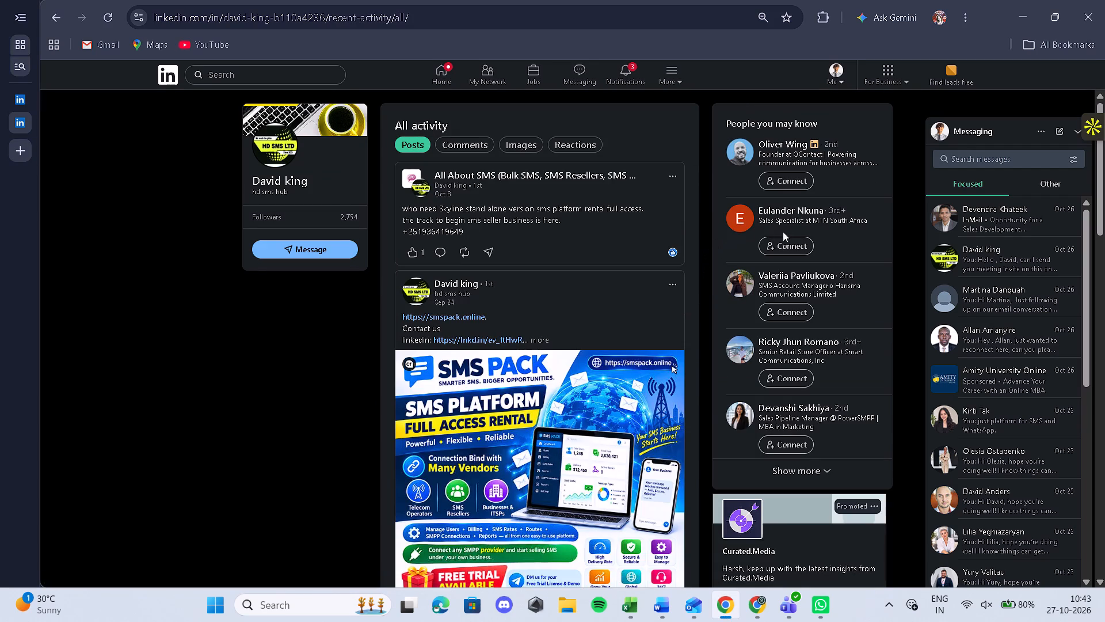
Expand the prospect's SMS Pack post, open its smspack.online link, and examine the site's features, pricing plans, installation and contact details.
{"action": "left_click", "coordinate": [543, 338]}
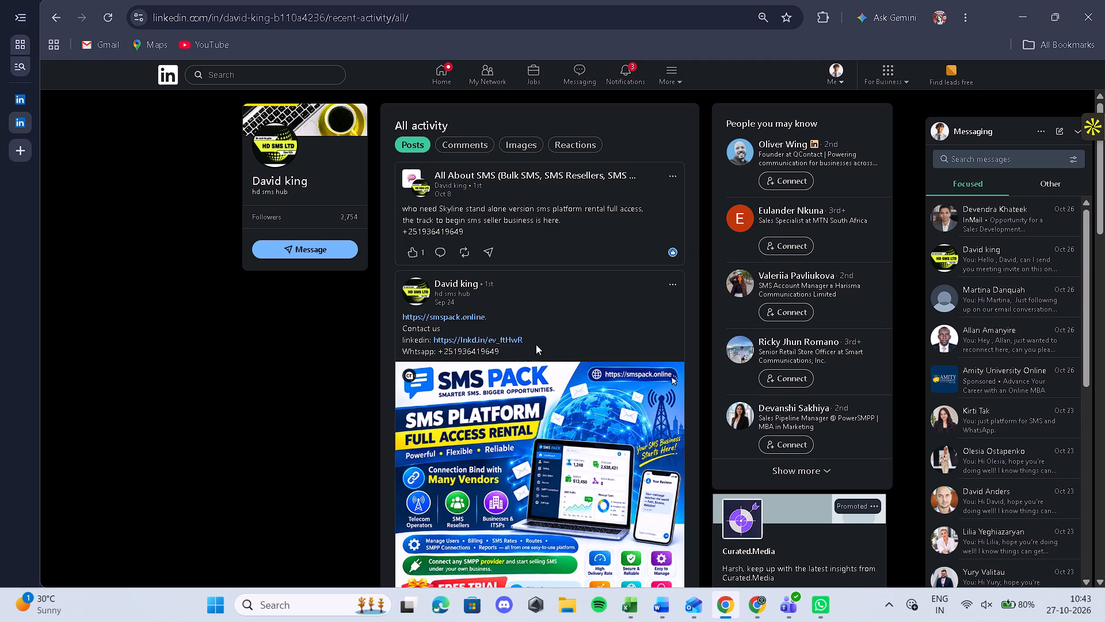
{"action": "left_click", "coordinate": [456, 318]}
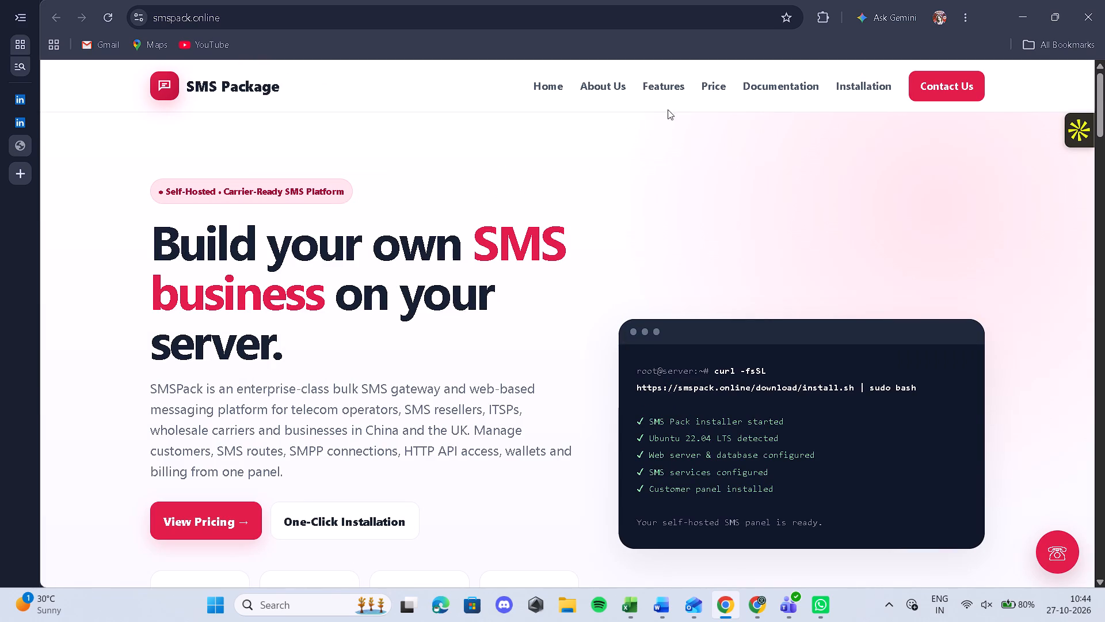
{"action": "scroll", "coordinate": [604, 173], "scroll_direction": "down", "scroll_amount": 12}
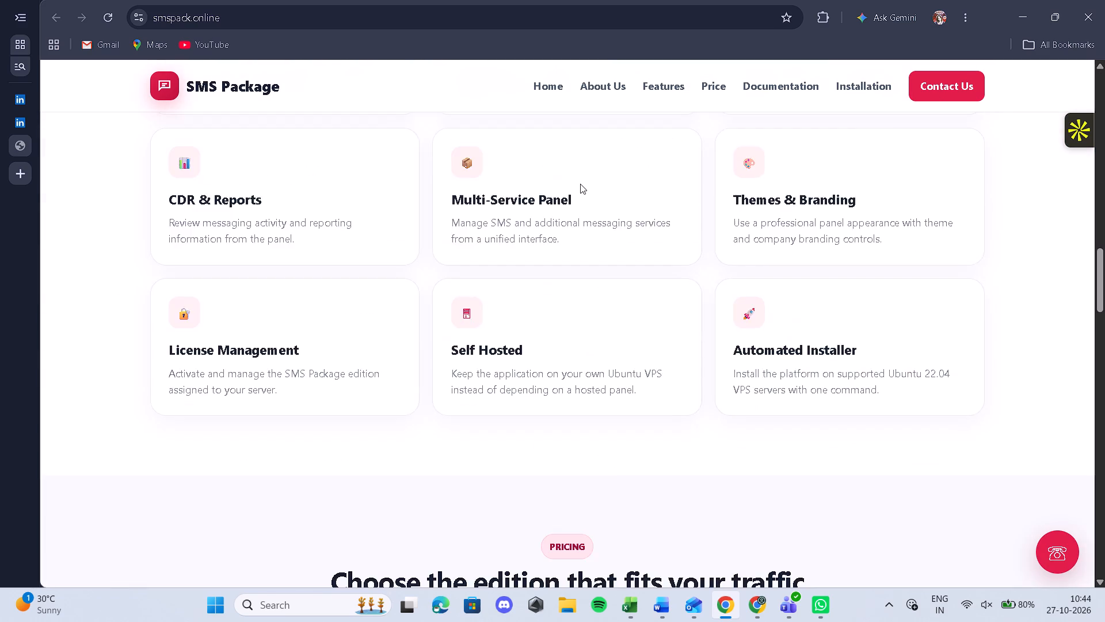
{"action": "scroll", "coordinate": [580, 184], "scroll_direction": "down", "scroll_amount": 8}
{"action": "scroll", "coordinate": [580, 193], "scroll_direction": "up", "scroll_amount": 4}
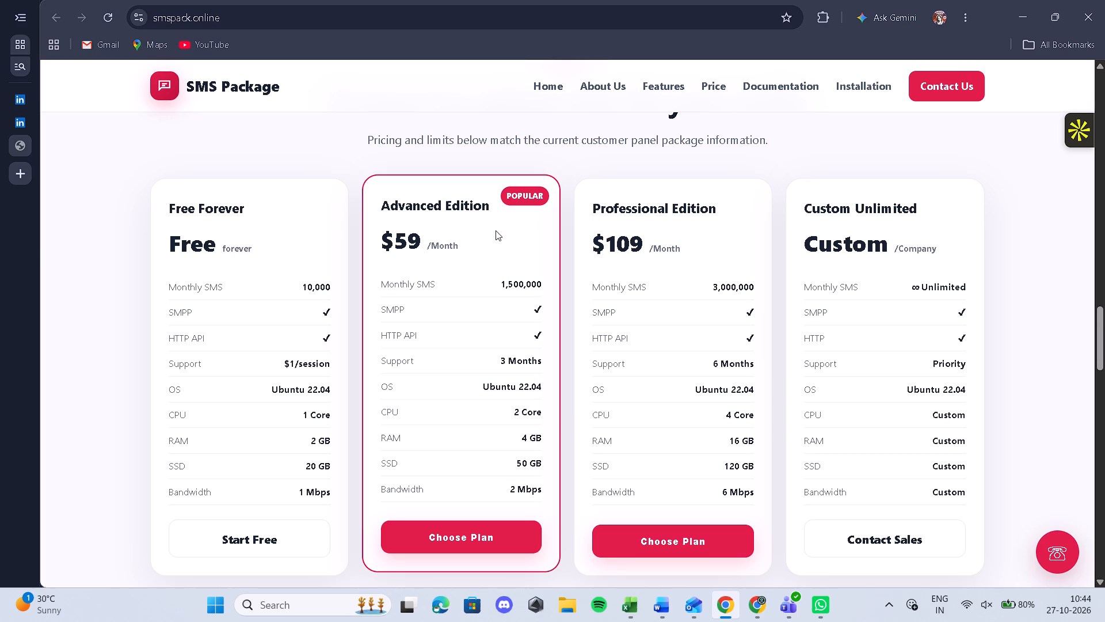
{"action": "left_click", "coordinate": [512, 282]}
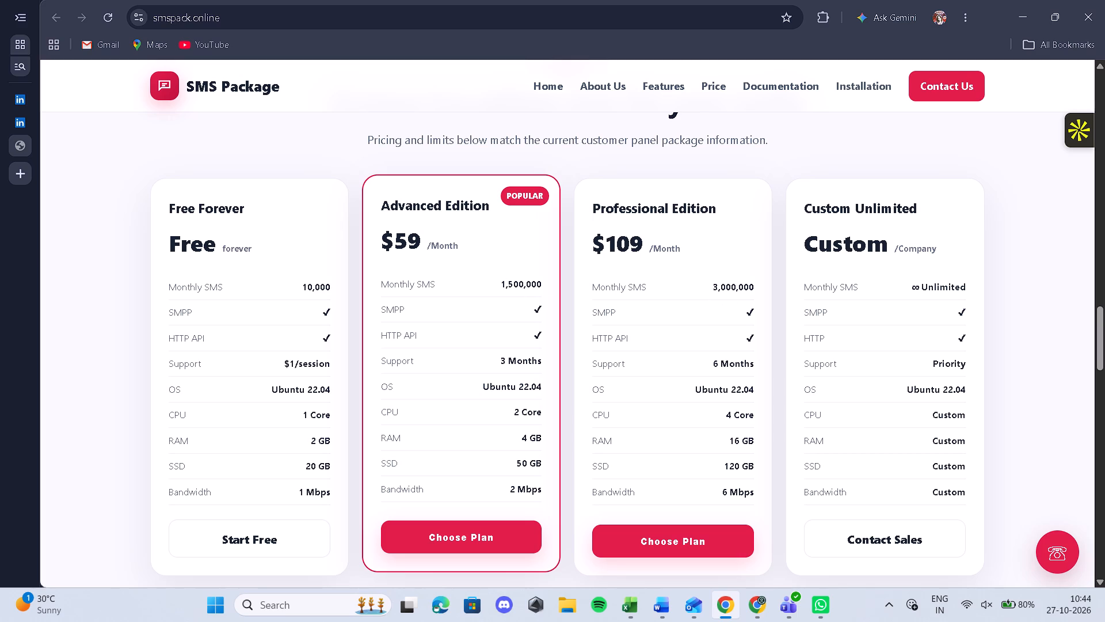
{"action": "left_click", "coordinate": [719, 281]}
{"action": "scroll", "coordinate": [673, 254], "scroll_direction": "down", "scroll_amount": 9}
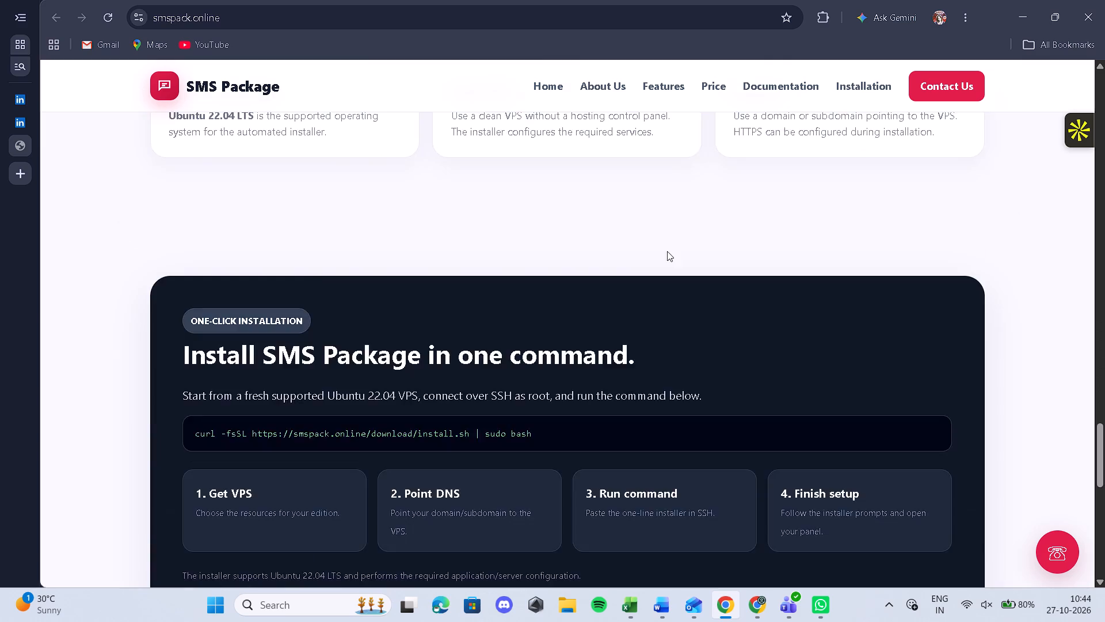
{"action": "scroll", "coordinate": [667, 251], "scroll_direction": "down", "scroll_amount": 20}
{"action": "scroll", "coordinate": [667, 251], "scroll_direction": "down", "scroll_amount": 1}
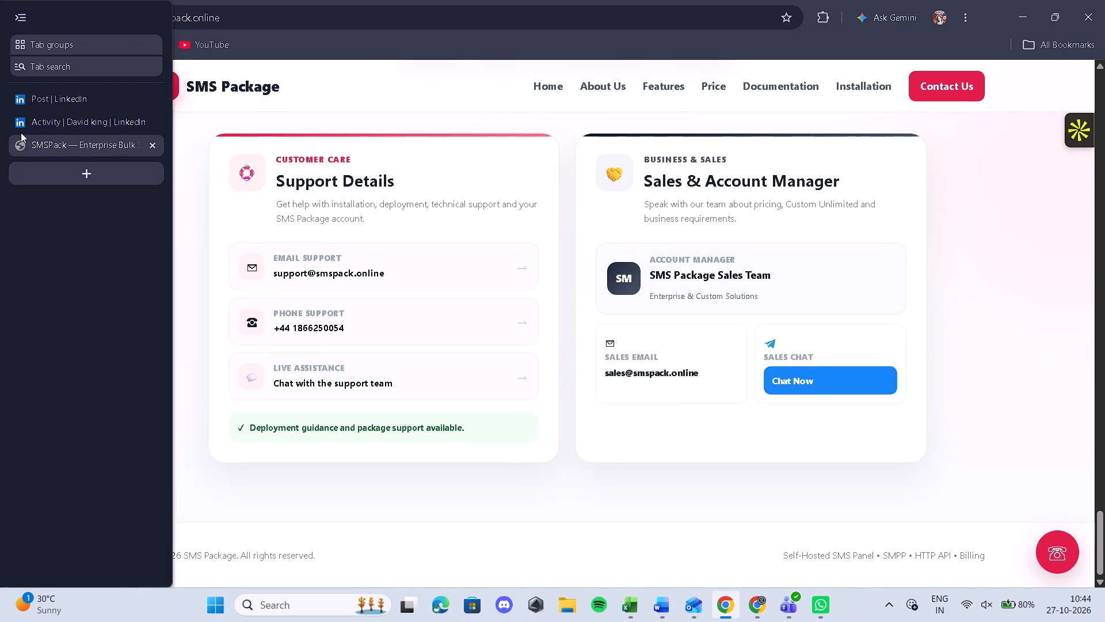
Return to the prospect's LinkedIn activity page and read through their older posts about SMS platform rental and routes.
{"action": "left_click", "coordinate": [17, 127]}
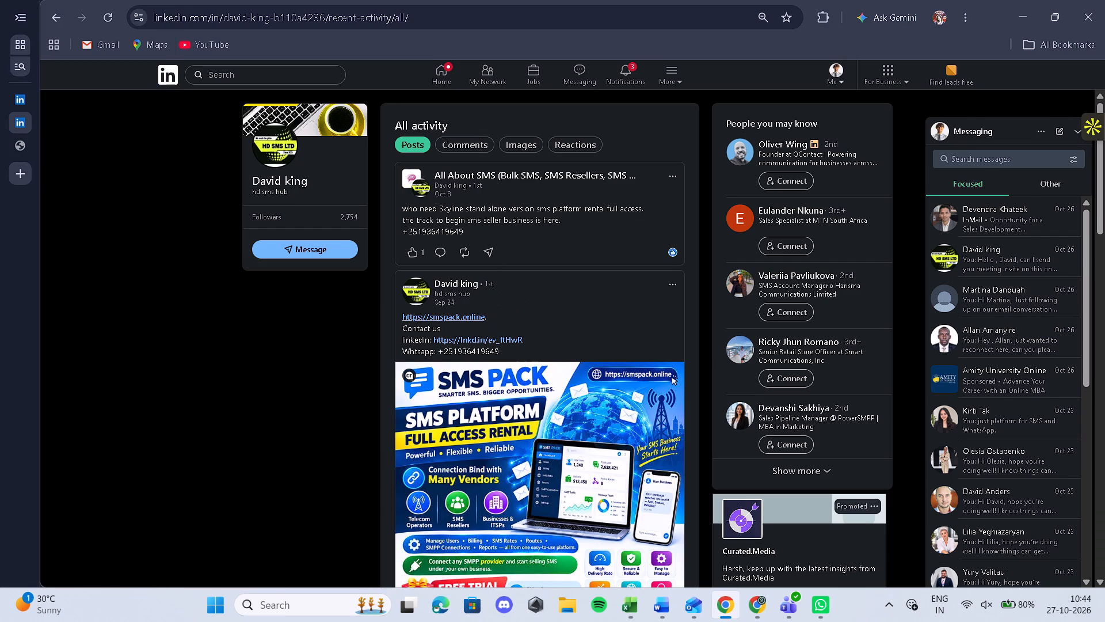
{"action": "scroll", "coordinate": [530, 289], "scroll_direction": "down", "scroll_amount": 1}
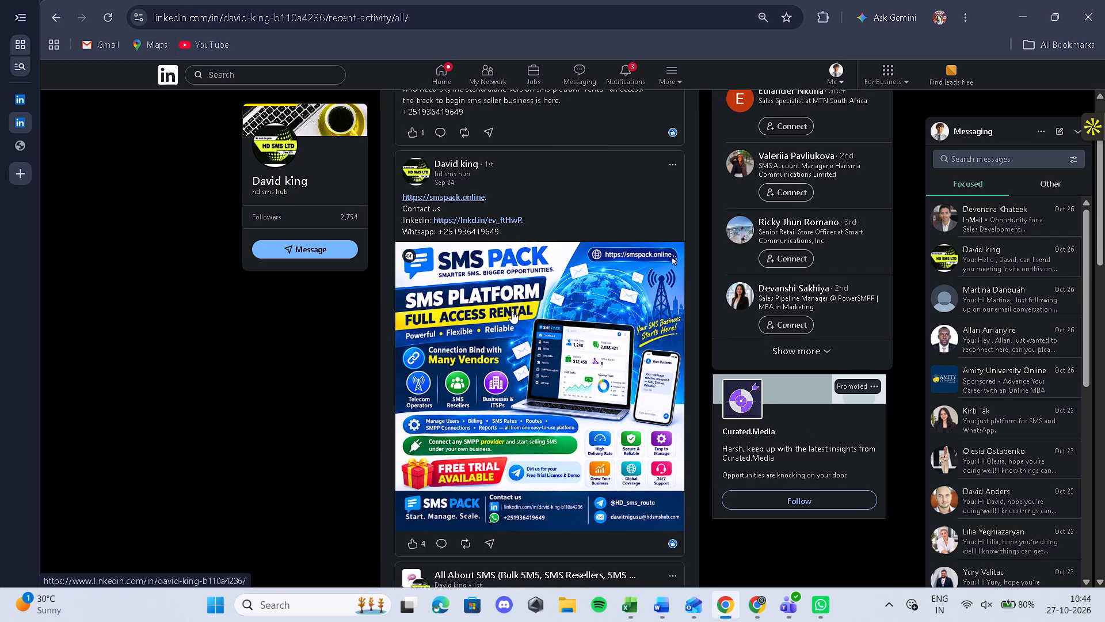
{"action": "scroll", "coordinate": [534, 312], "scroll_direction": "down", "scroll_amount": 2}
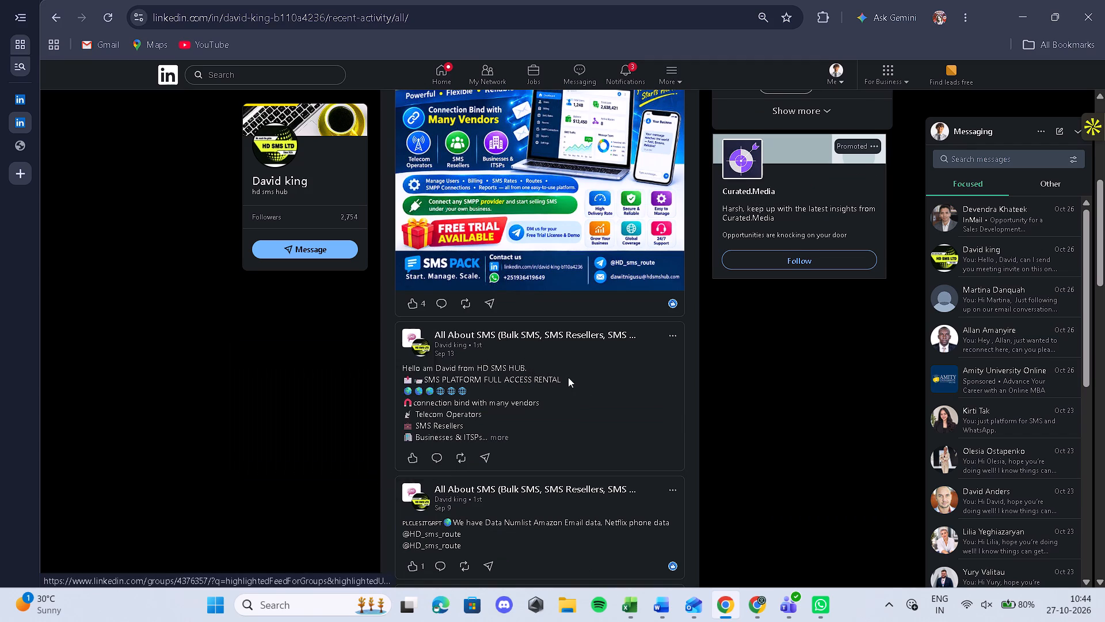
{"action": "scroll", "coordinate": [532, 369], "scroll_direction": "down", "scroll_amount": 2}
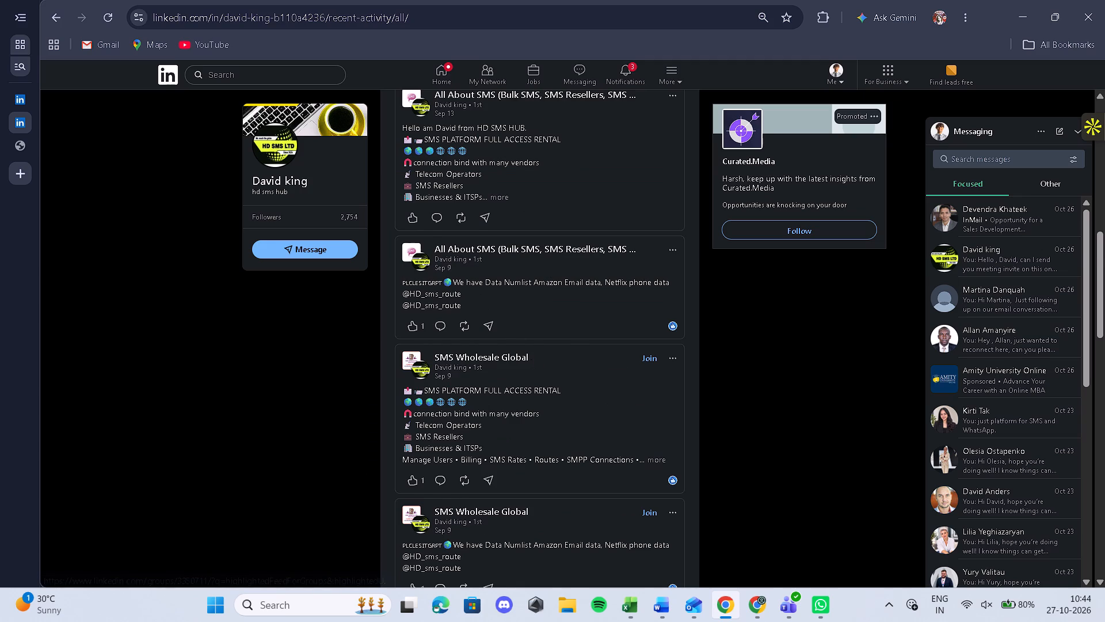
{"action": "scroll", "coordinate": [569, 283], "scroll_direction": "down", "scroll_amount": 4}
{"action": "scroll", "coordinate": [567, 280], "scroll_direction": "up", "scroll_amount": 9}
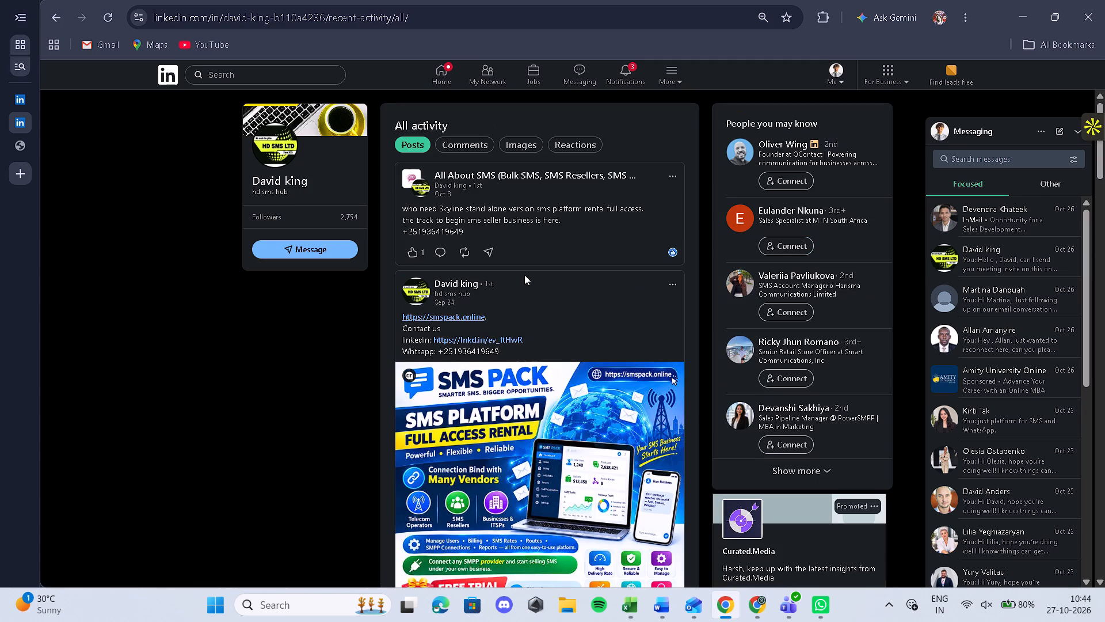
Select the "hd sms hub" headline text under the prospect's name on the activity page's profile card.
{"action": "scroll", "coordinate": [524, 275], "scroll_direction": "up", "scroll_amount": 2}
{"action": "left_click_drag", "start_coordinate": [249, 195], "coordinate": [294, 194]}
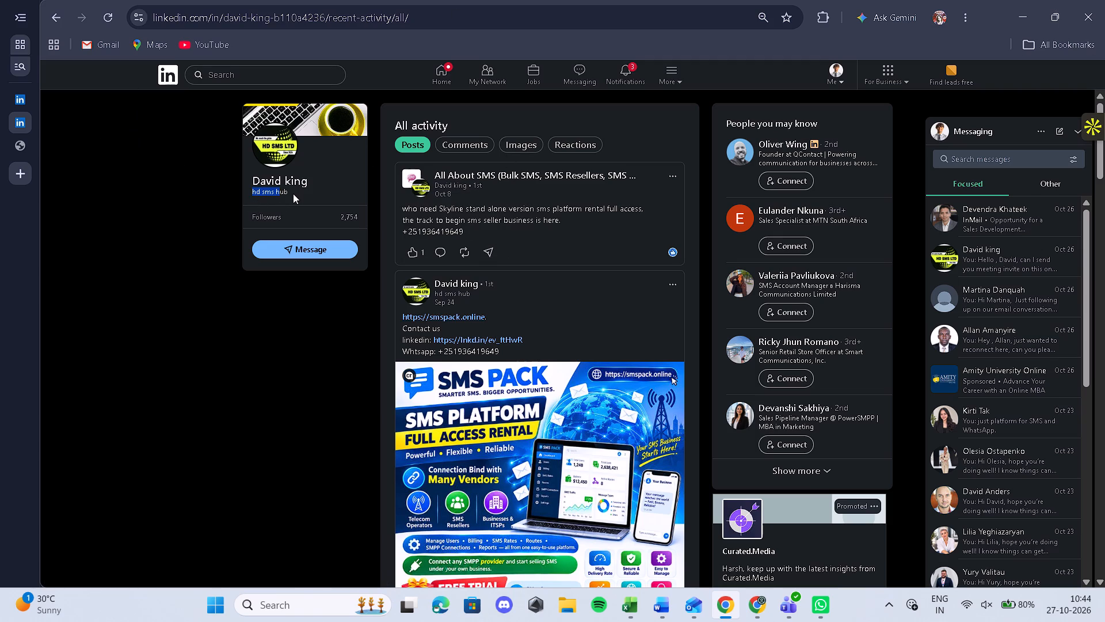
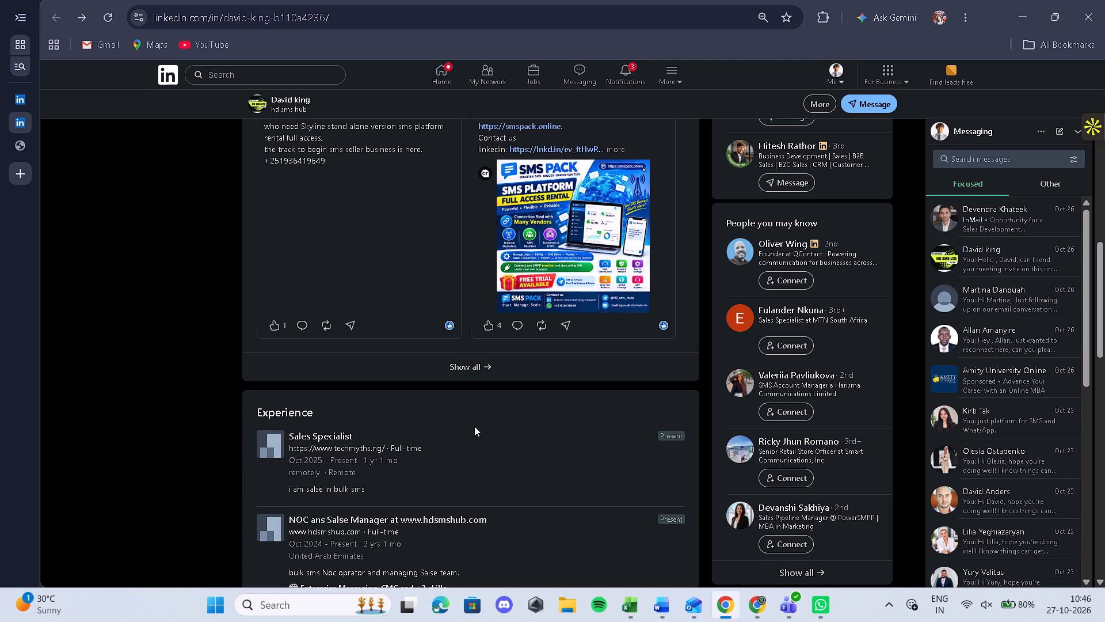
Review the HD SMS prospect's main LinkedIn profile, from the introduction and sales insights down to the work experience entries.
{"action": "scroll", "coordinate": [474, 426], "scroll_direction": "up", "scroll_amount": 5}
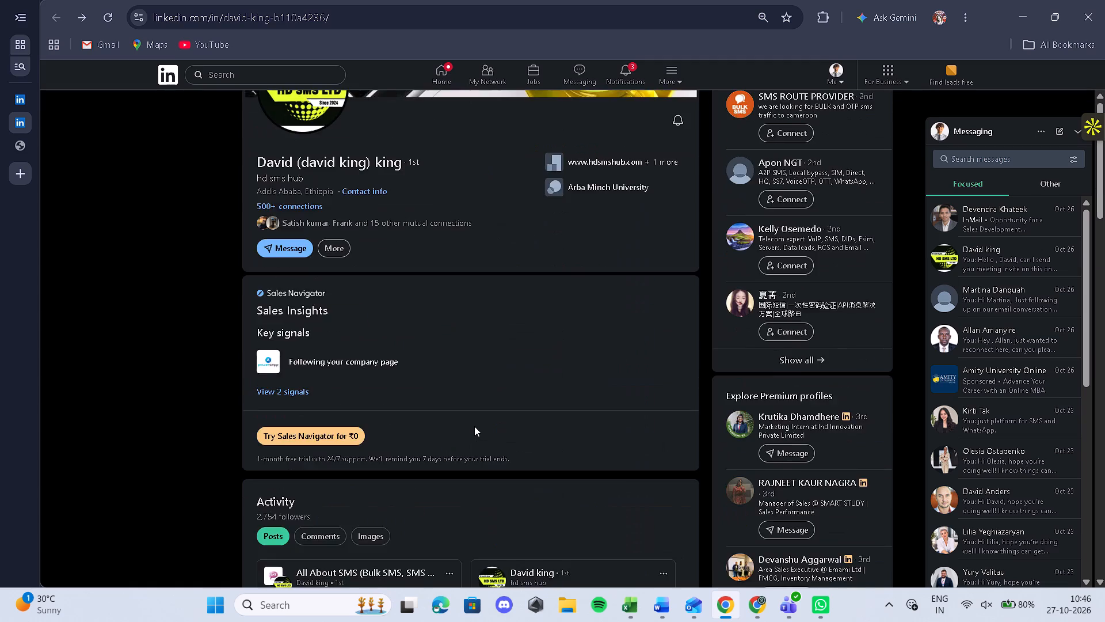
{"action": "scroll", "coordinate": [474, 426], "scroll_direction": "down", "scroll_amount": 5}
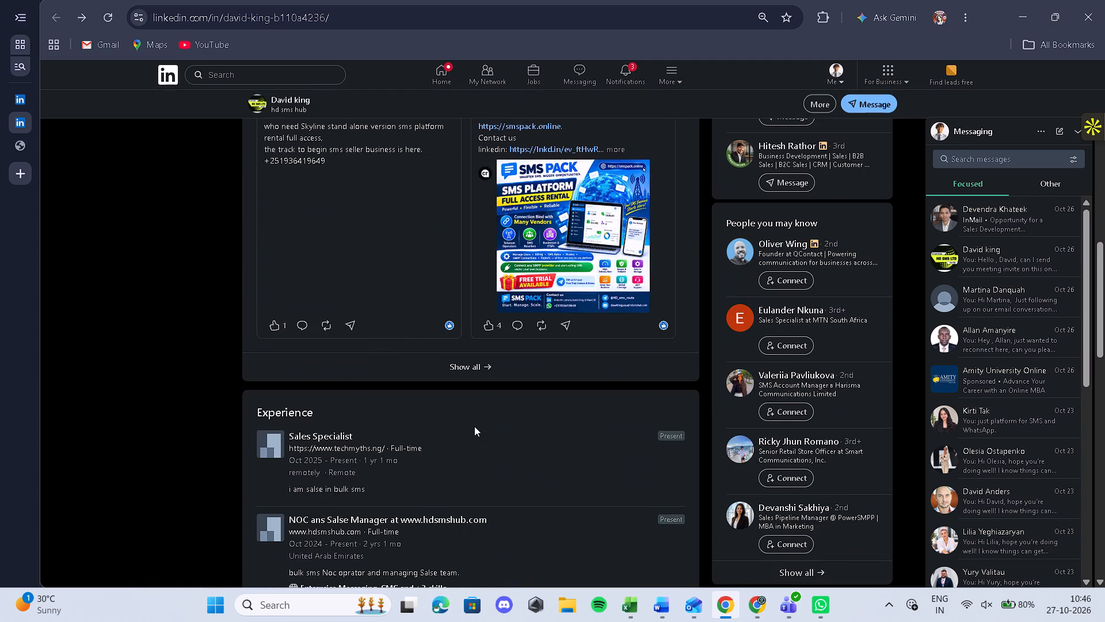
{"action": "scroll", "coordinate": [475, 426], "scroll_direction": "down", "scroll_amount": 1}
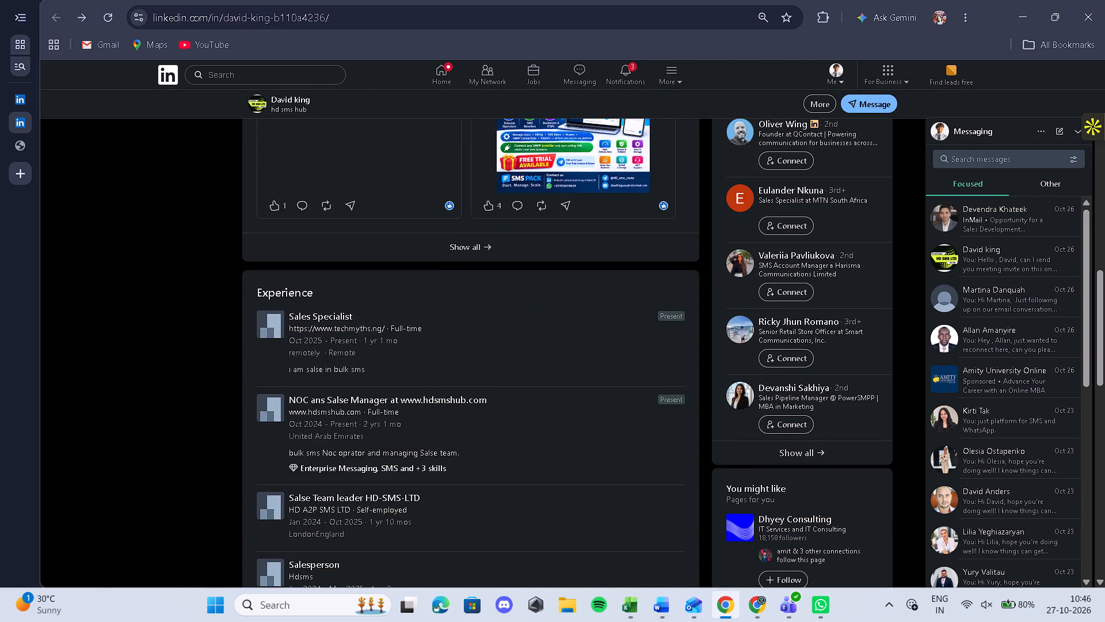
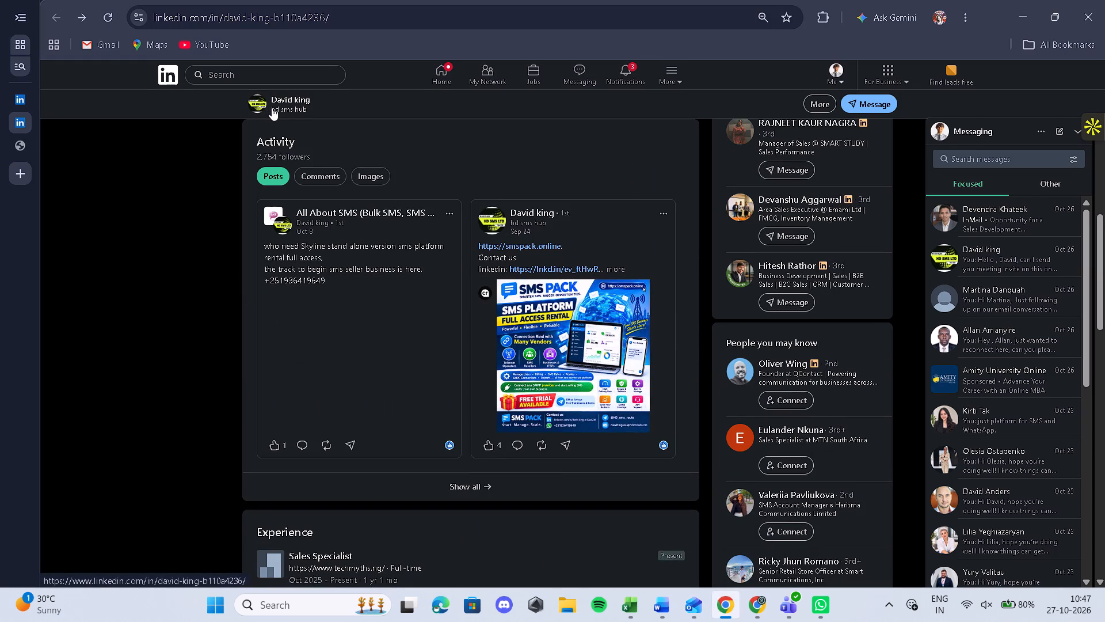
Open the smspack.online link from the prospect's SMS Pack post and check the site's home section.
{"action": "left_click", "coordinate": [547, 246]}
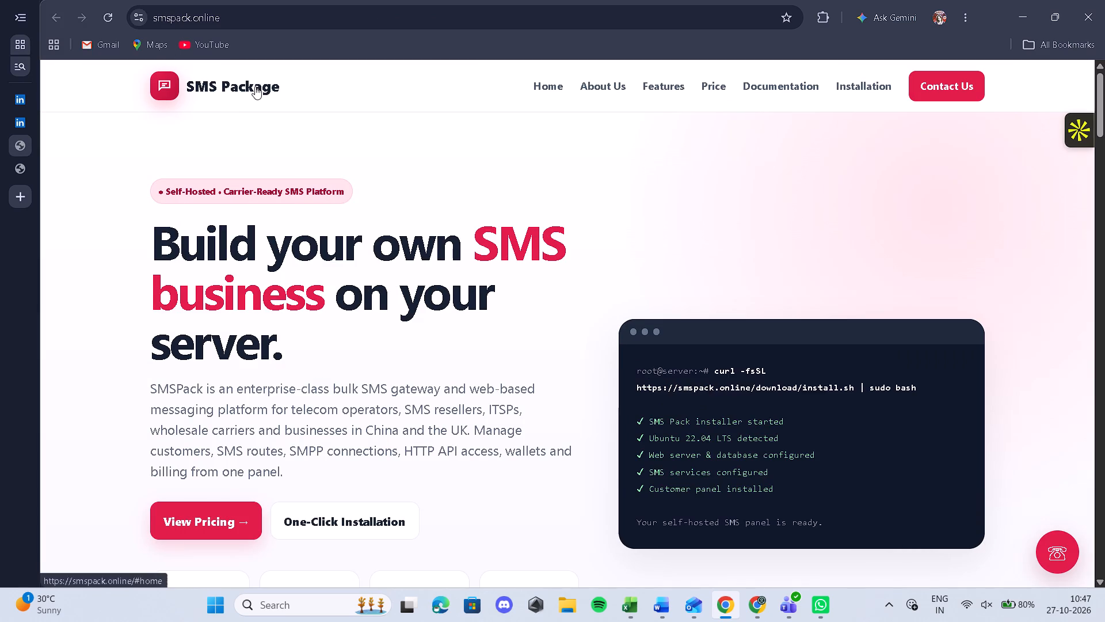
{"action": "left_click", "coordinate": [255, 86]}
{"action": "scroll", "coordinate": [350, 227], "scroll_direction": "up", "scroll_amount": 4}
{"action": "scroll", "coordinate": [404, 291], "scroll_direction": "up", "scroll_amount": 10}
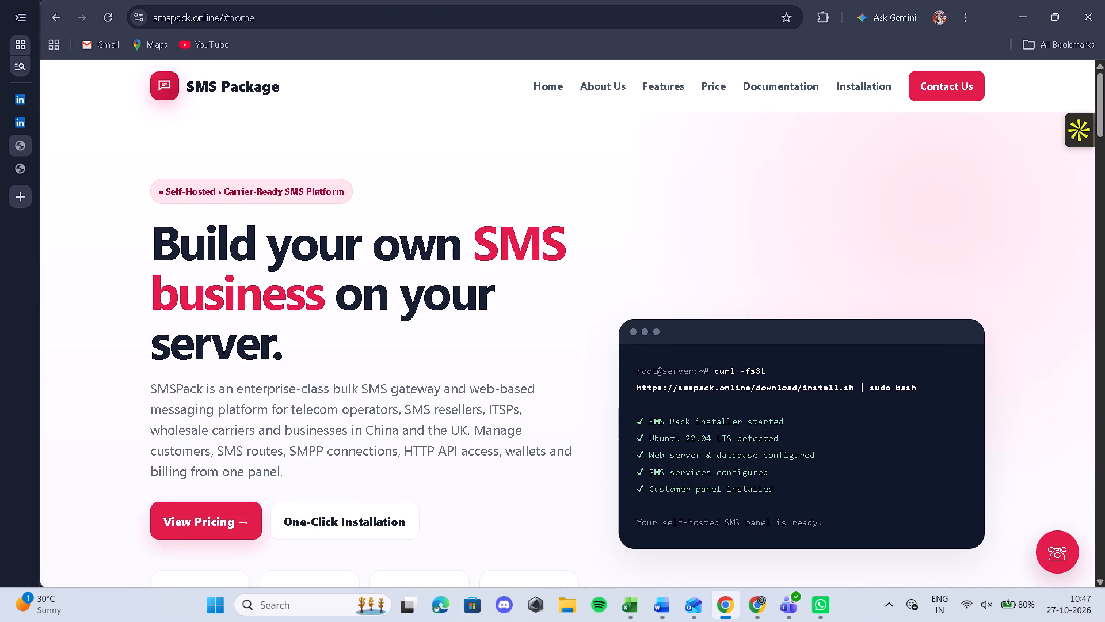
Return to the HD SMS hub contact's LinkedIn profile and view the company and website details in its header.
{"action": "left_click", "coordinate": [43, 126]}
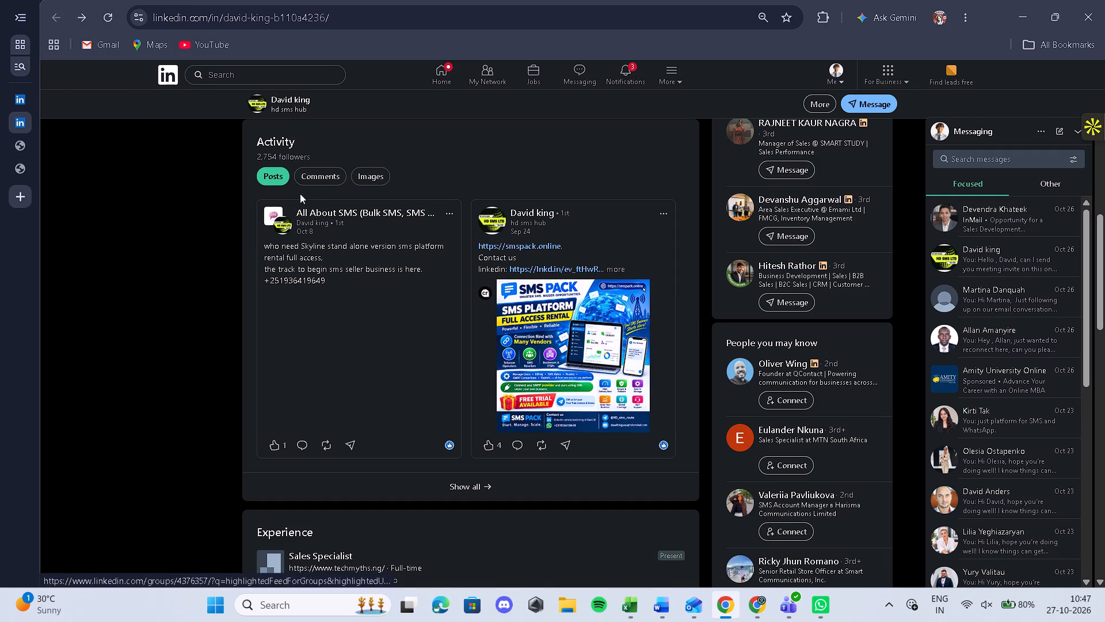
{"action": "left_click_drag", "start_coordinate": [270, 111], "coordinate": [292, 111]}
{"action": "scroll", "coordinate": [338, 323], "scroll_direction": "up", "scroll_amount": 13}
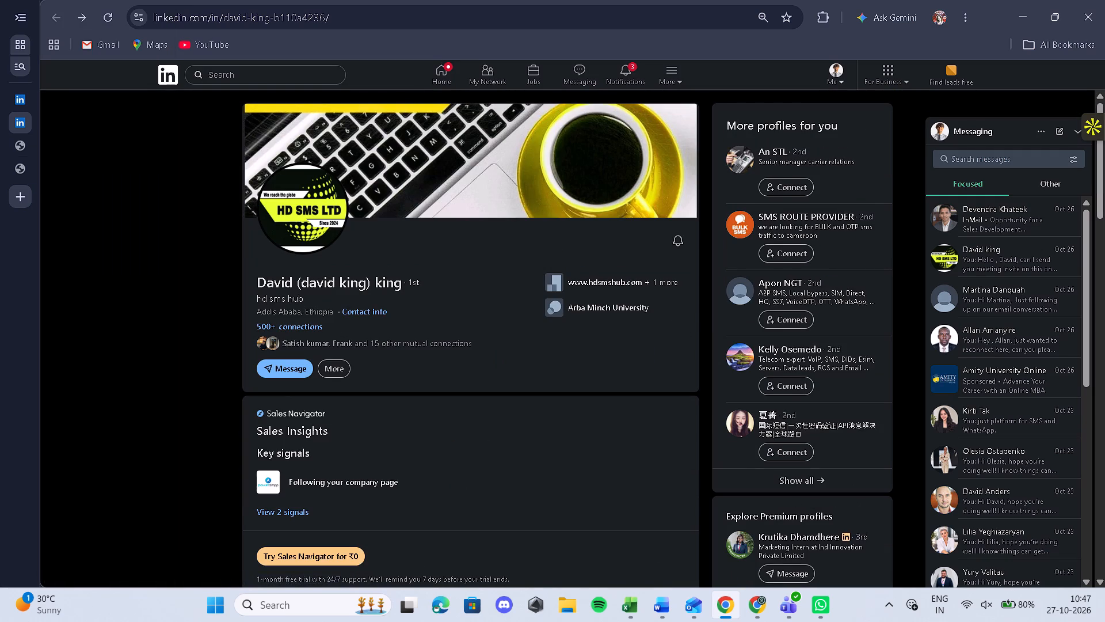
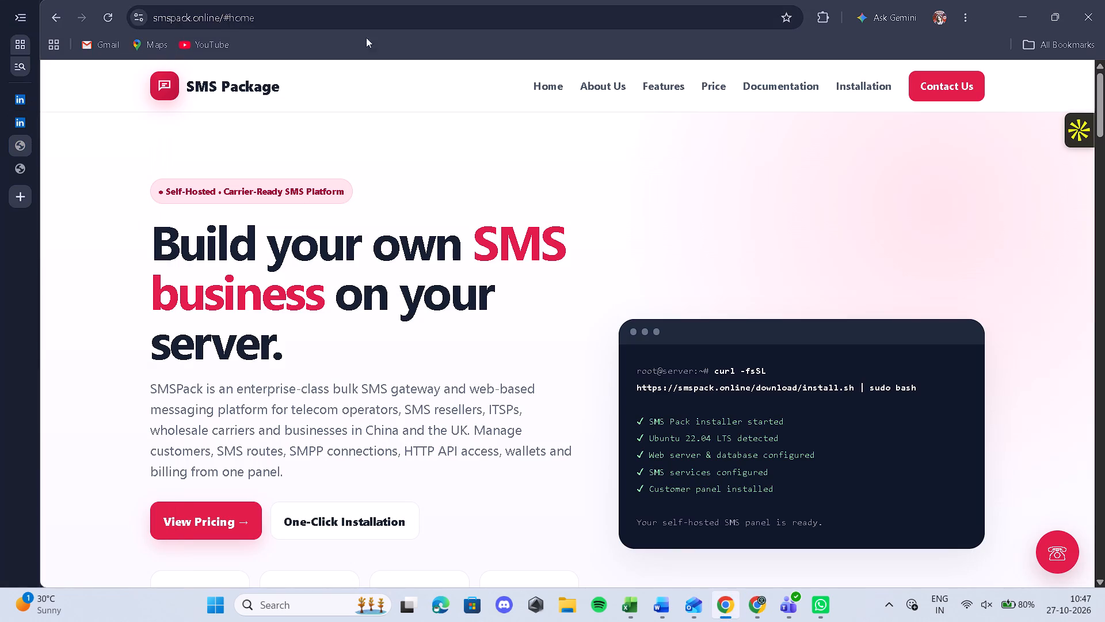
Go back to the home section of the SMS Package website and view its introduction.
{"action": "left_click", "coordinate": [347, 10]}
{"action": "left_click", "coordinate": [359, 160]}
{"action": "left_click", "coordinate": [209, 78]}
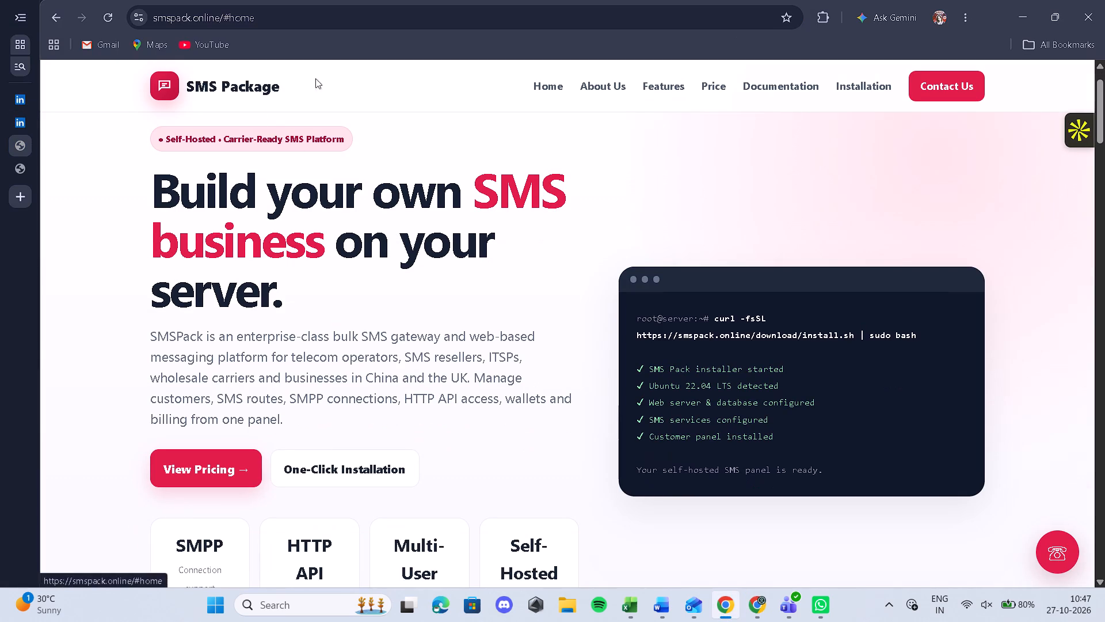
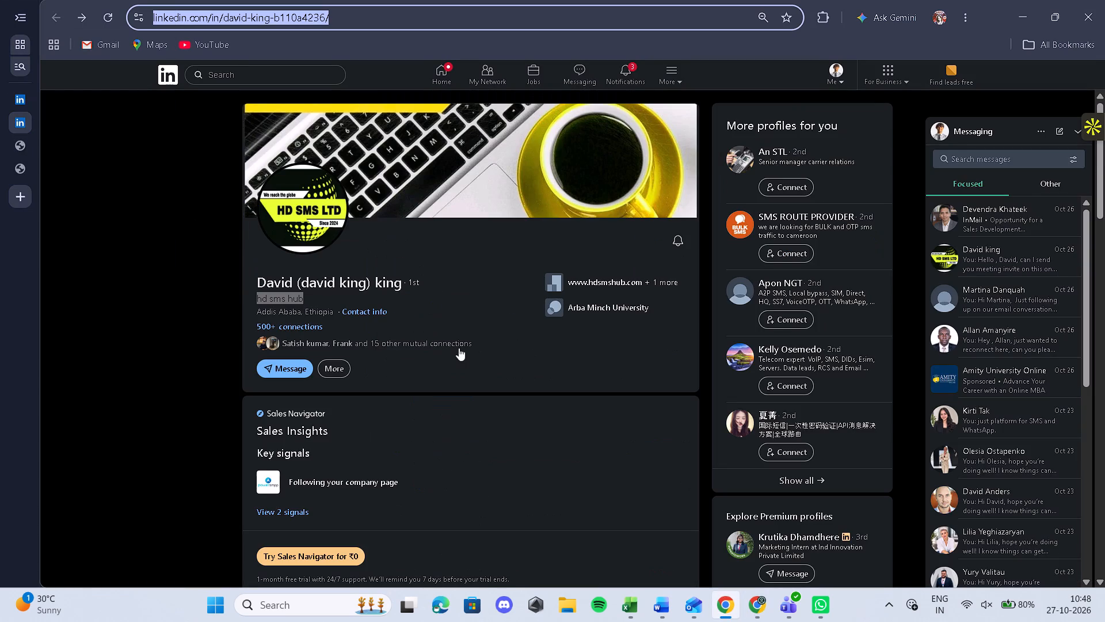
{"action": "left_click", "coordinate": [472, 302]}
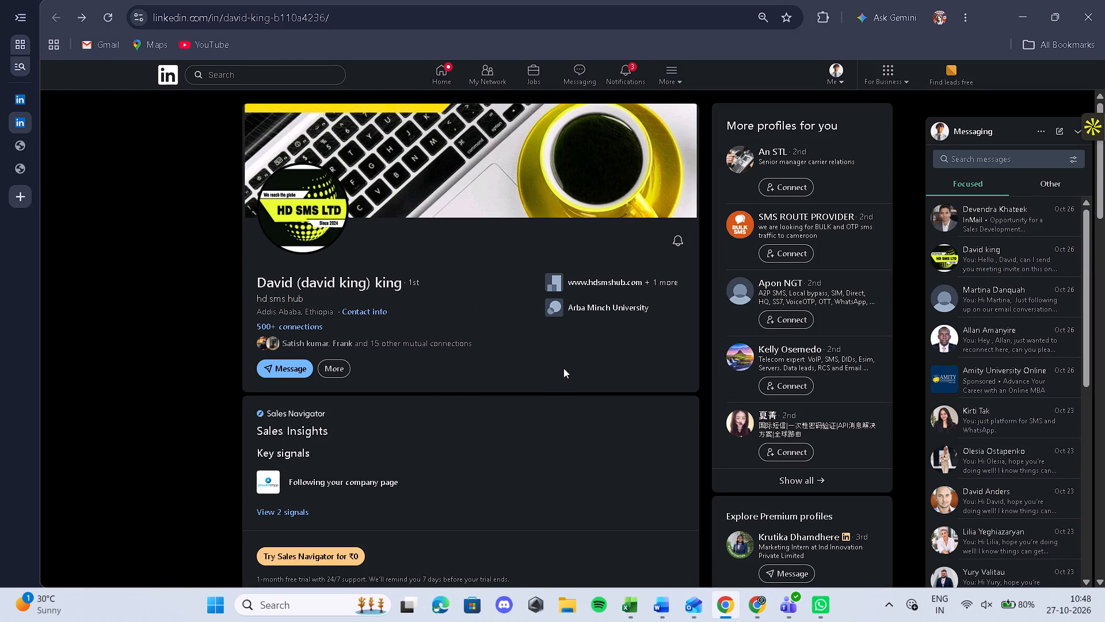
{"action": "left_click", "coordinate": [664, 279]}
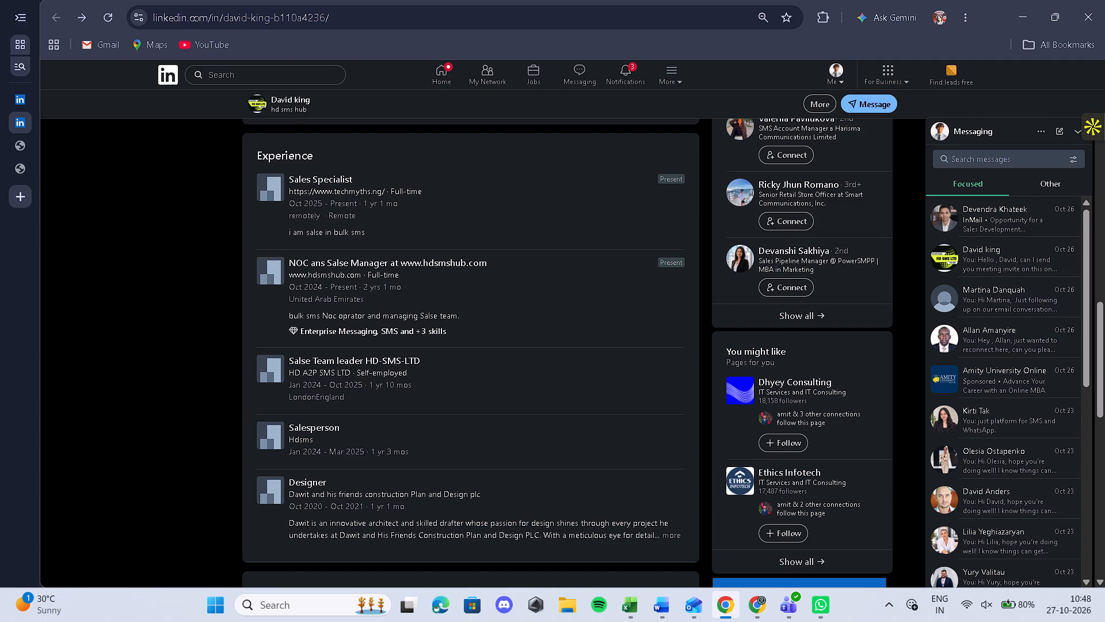
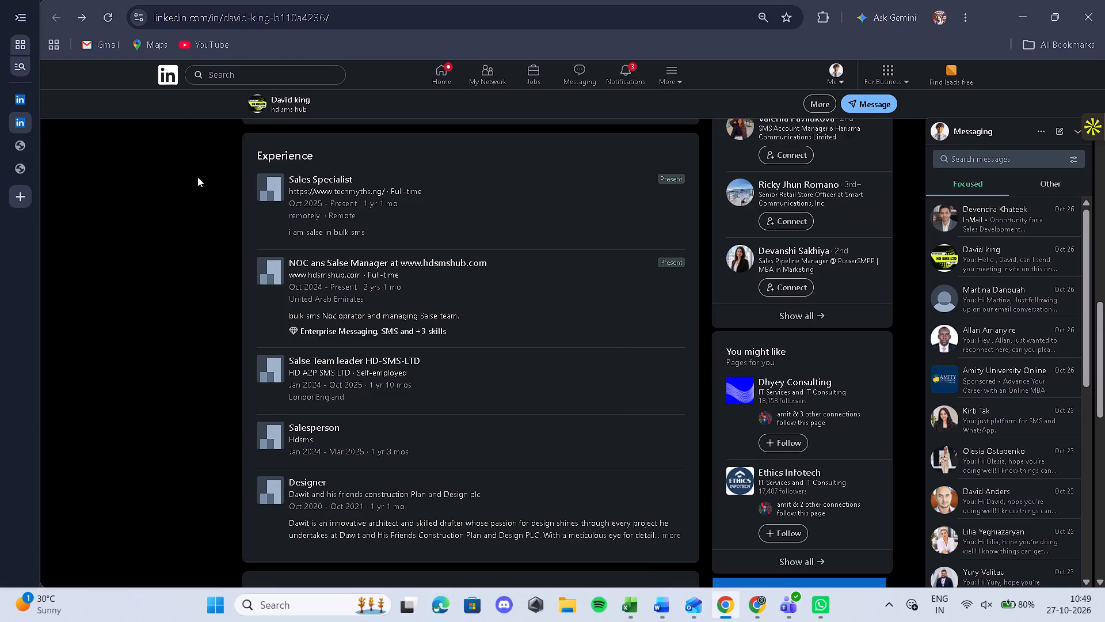
Leave the prospect's experience section and return to the open LinkedIn post carrying the HD SMS hub contact's WhatsApp API comment.
{"action": "scroll", "coordinate": [207, 204], "scroll_direction": "up", "scroll_amount": 16}
{"action": "left_click", "coordinate": [60, 104]}
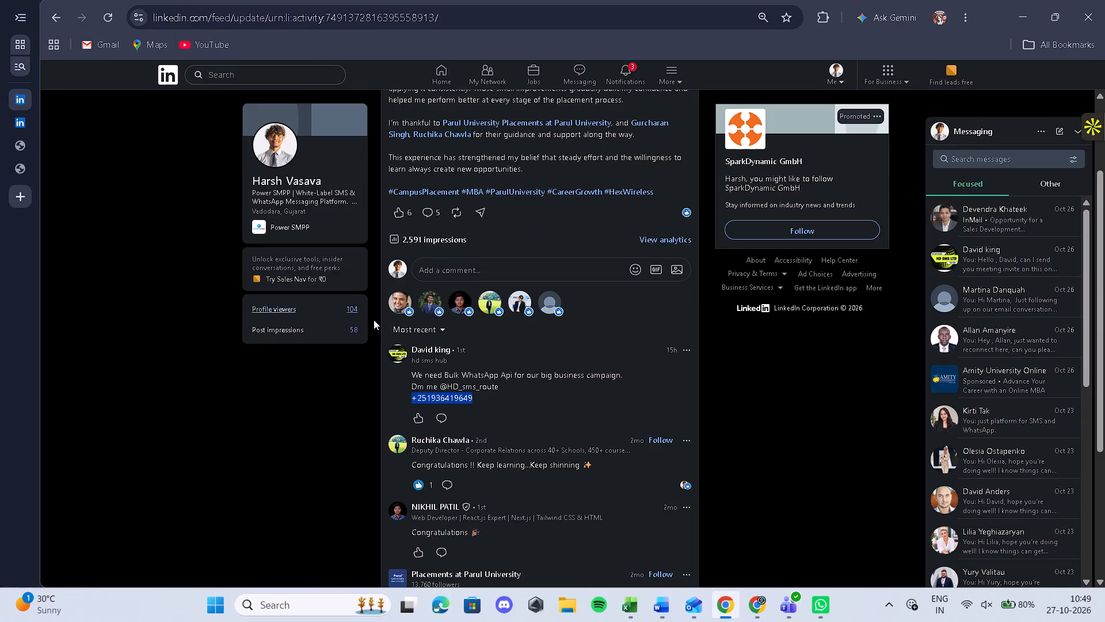
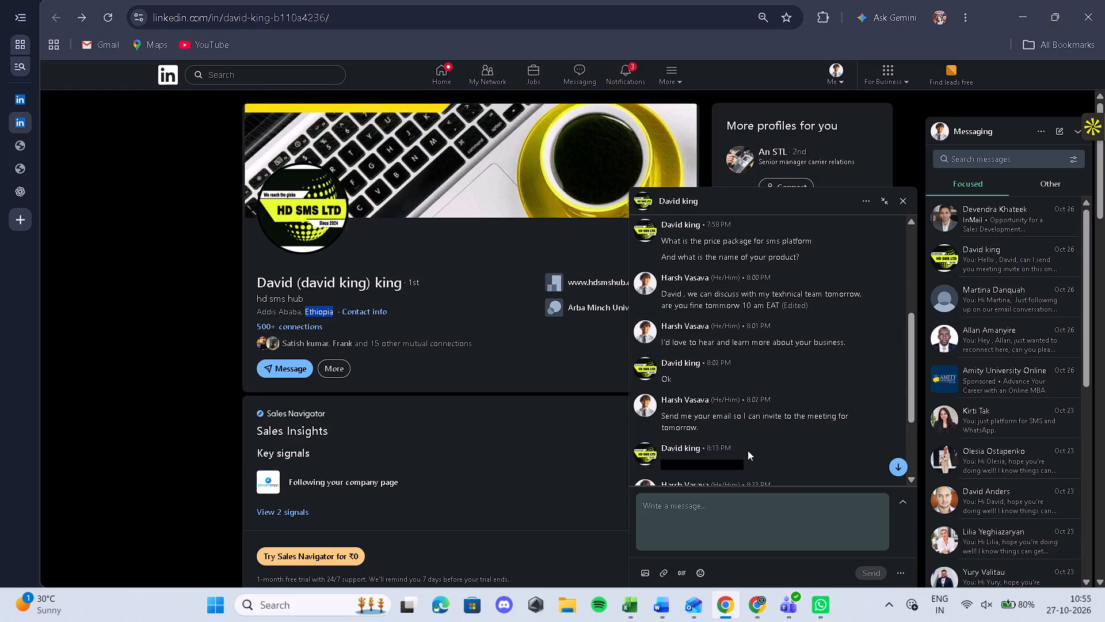
Review the LinkedIn message thread with the HD SMS hub contact about SMS platform pricing and the meeting invite.
{"action": "scroll", "coordinate": [767, 420], "scroll_direction": "down", "scroll_amount": 1}
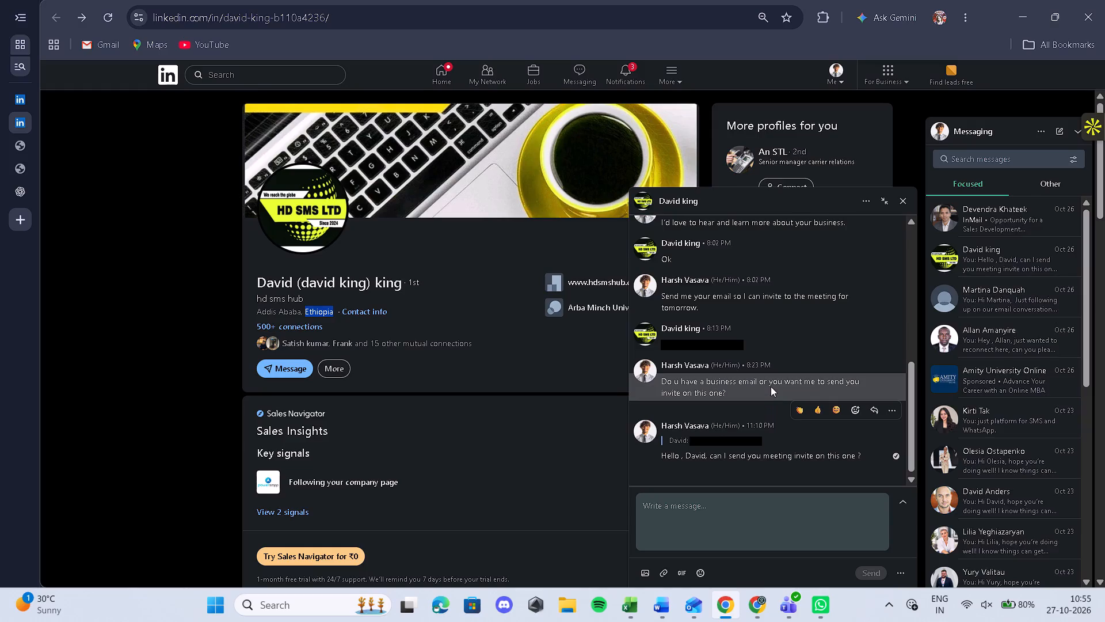
{"action": "scroll", "coordinate": [774, 358], "scroll_direction": "up", "scroll_amount": 1}
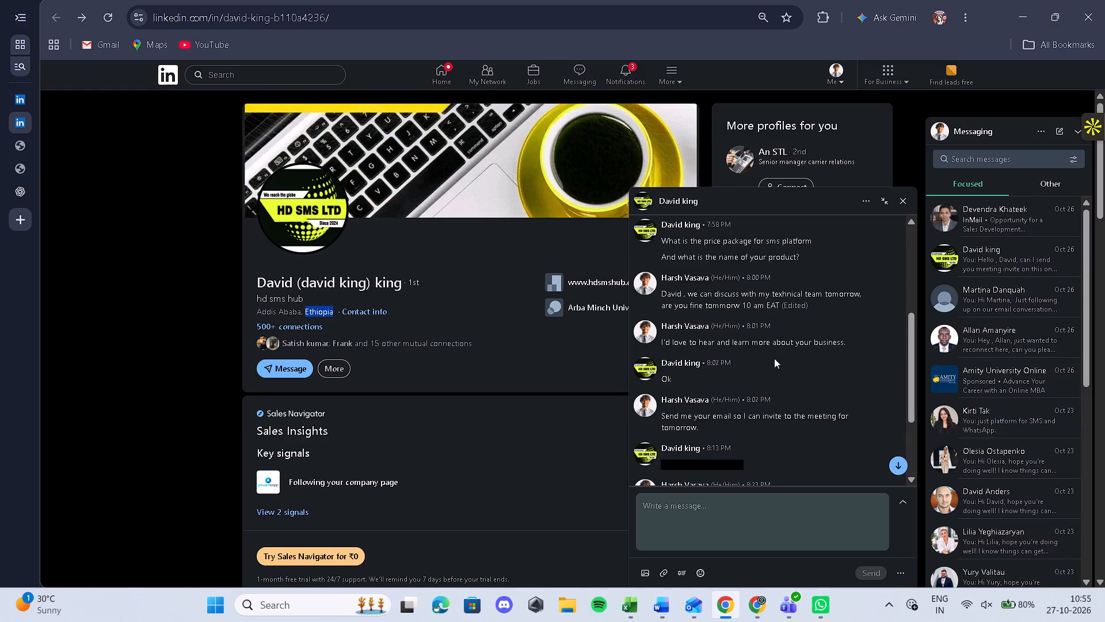
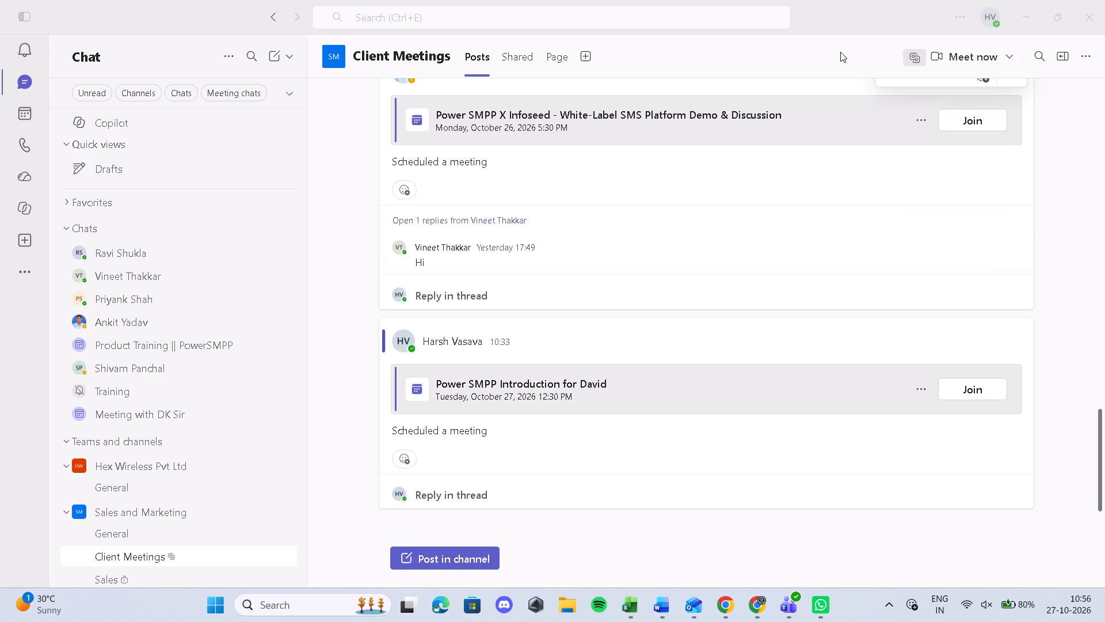
Switch to the Sales Navigator results for South African sms accounts and open the Maviento Media company page in a new tab.
{"action": "left_click", "coordinate": [1019, 12]}
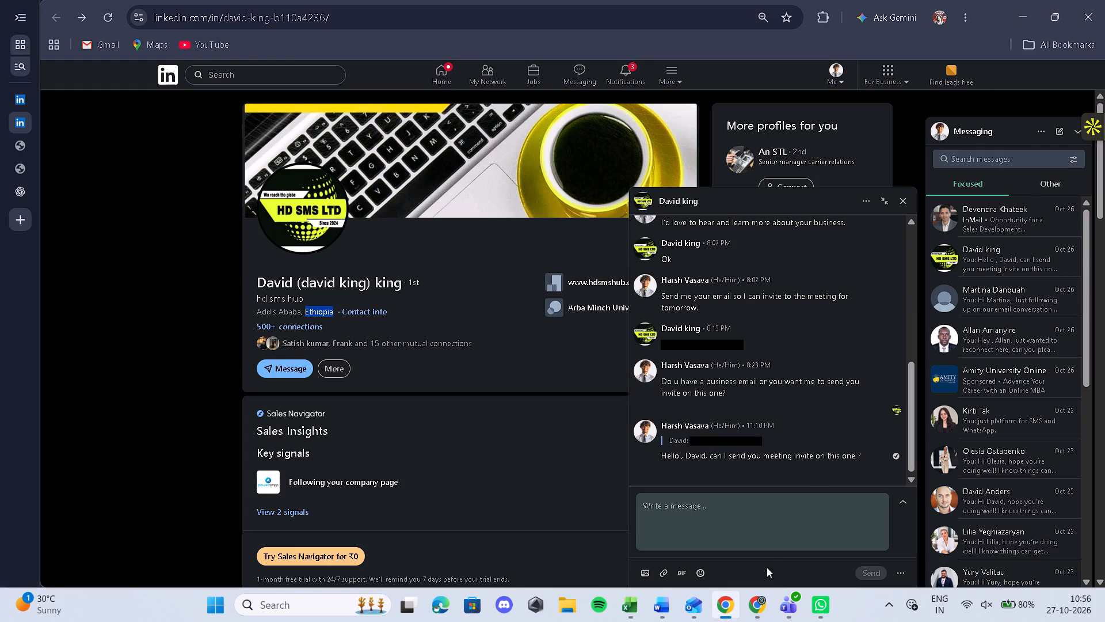
{"action": "left_click", "coordinate": [755, 596]}
{"action": "scroll", "coordinate": [539, 396], "scroll_direction": "down", "scroll_amount": 1}
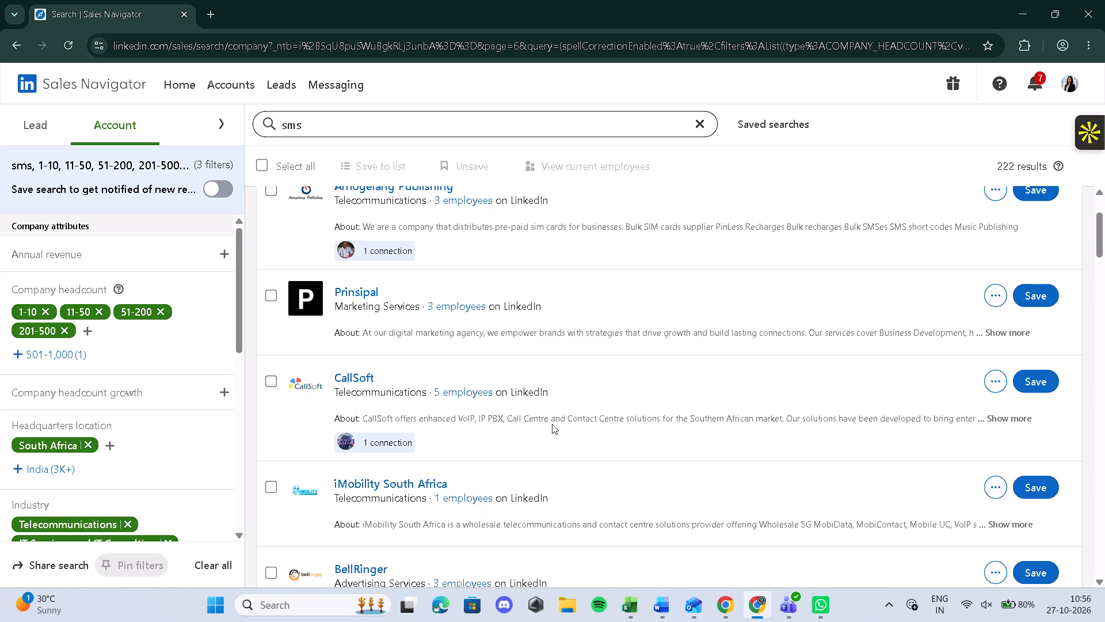
{"action": "scroll", "coordinate": [550, 420], "scroll_direction": "down", "scroll_amount": 3}
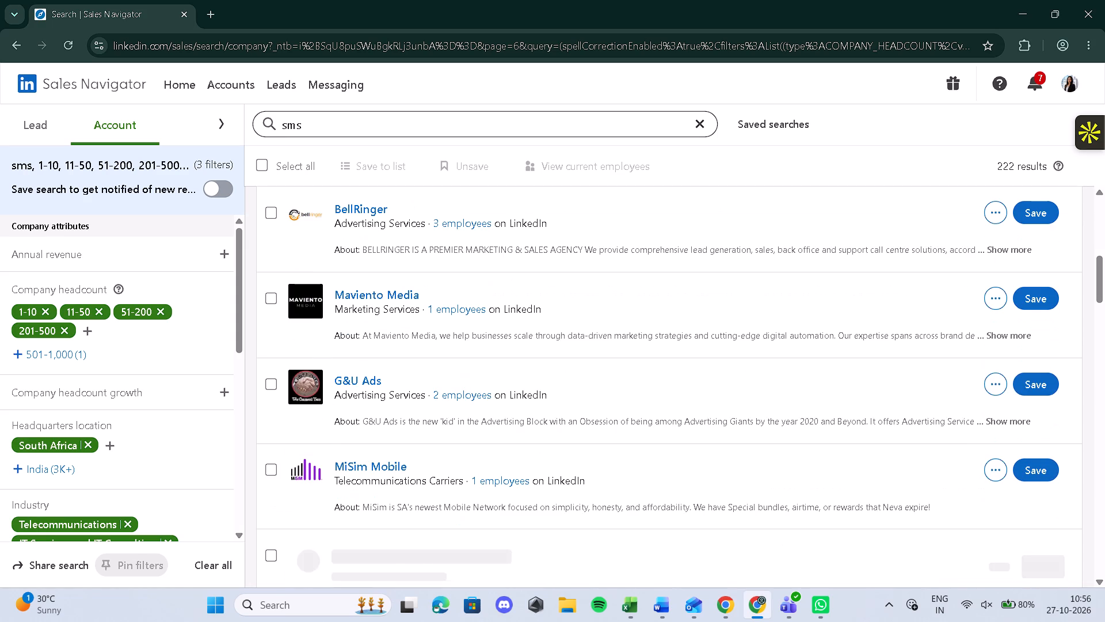
{"action": "right_click", "coordinate": [390, 296]}
{"action": "left_click", "coordinate": [468, 320]}
{"action": "left_click", "coordinate": [288, 8]}
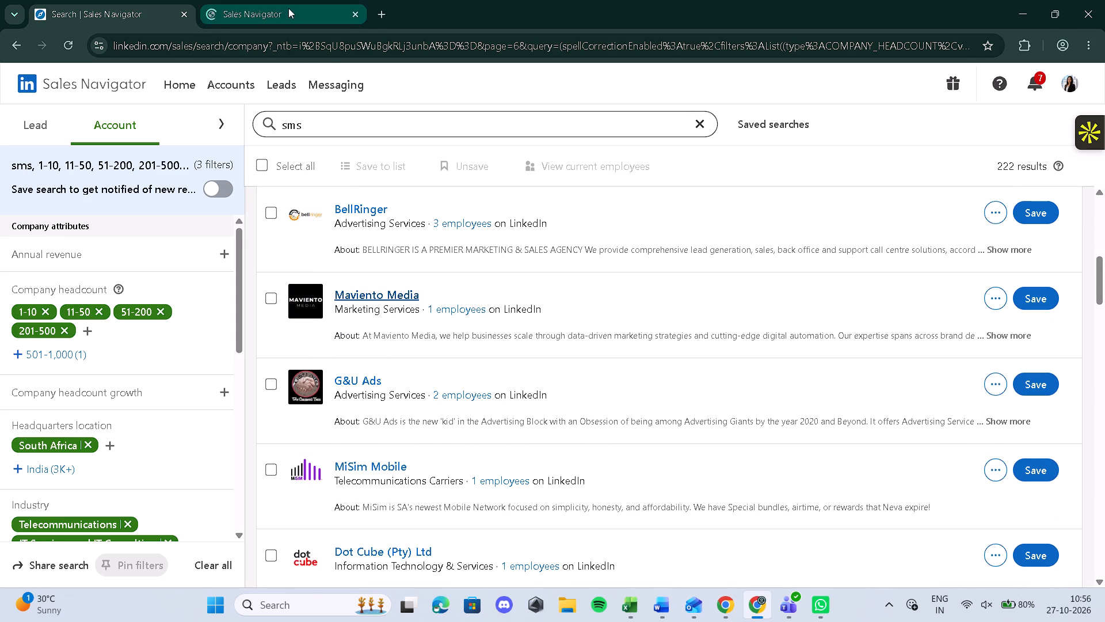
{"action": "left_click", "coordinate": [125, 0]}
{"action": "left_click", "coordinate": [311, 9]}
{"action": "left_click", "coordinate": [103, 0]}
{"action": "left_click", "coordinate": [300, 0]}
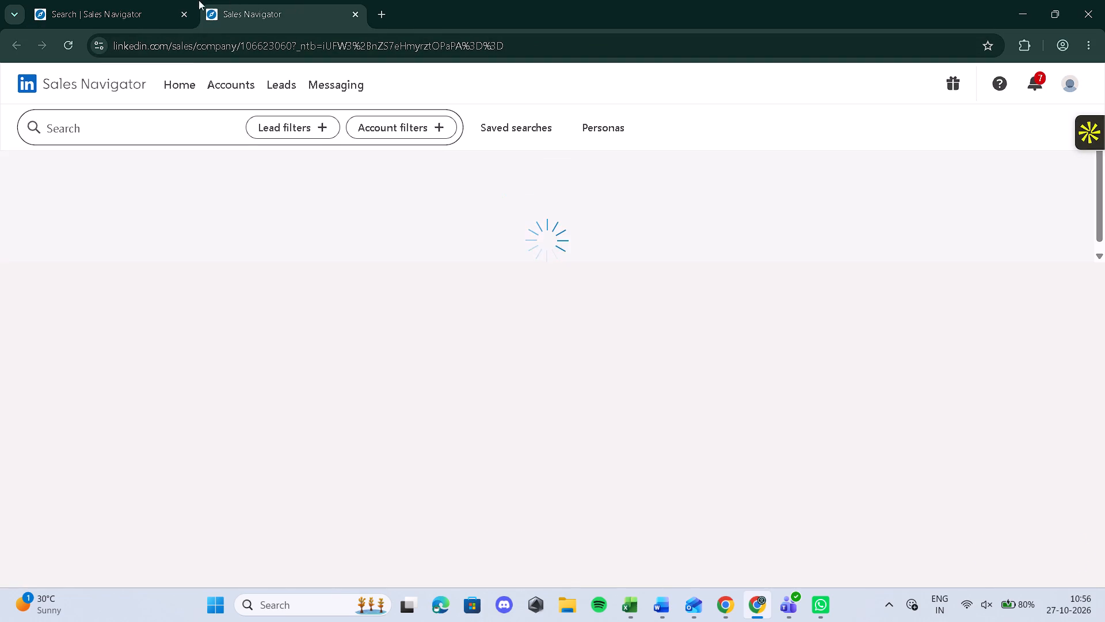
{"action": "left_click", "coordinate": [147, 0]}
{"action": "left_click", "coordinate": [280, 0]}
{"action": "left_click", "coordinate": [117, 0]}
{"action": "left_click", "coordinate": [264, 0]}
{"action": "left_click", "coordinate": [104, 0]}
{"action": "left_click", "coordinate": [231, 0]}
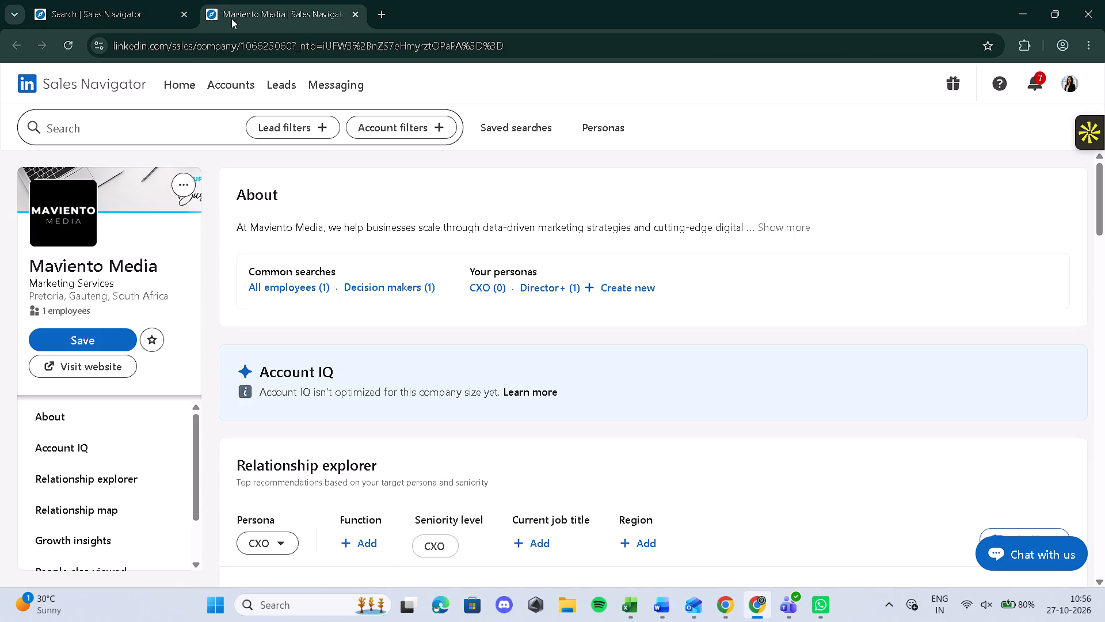
Open Maviento Media's website from its company page in a new tab and bring it into view.
{"action": "right_click", "coordinate": [96, 363]}
{"action": "left_click", "coordinate": [199, 378]}
{"action": "left_click", "coordinate": [63, 0]}
{"action": "left_click", "coordinate": [272, 0]}
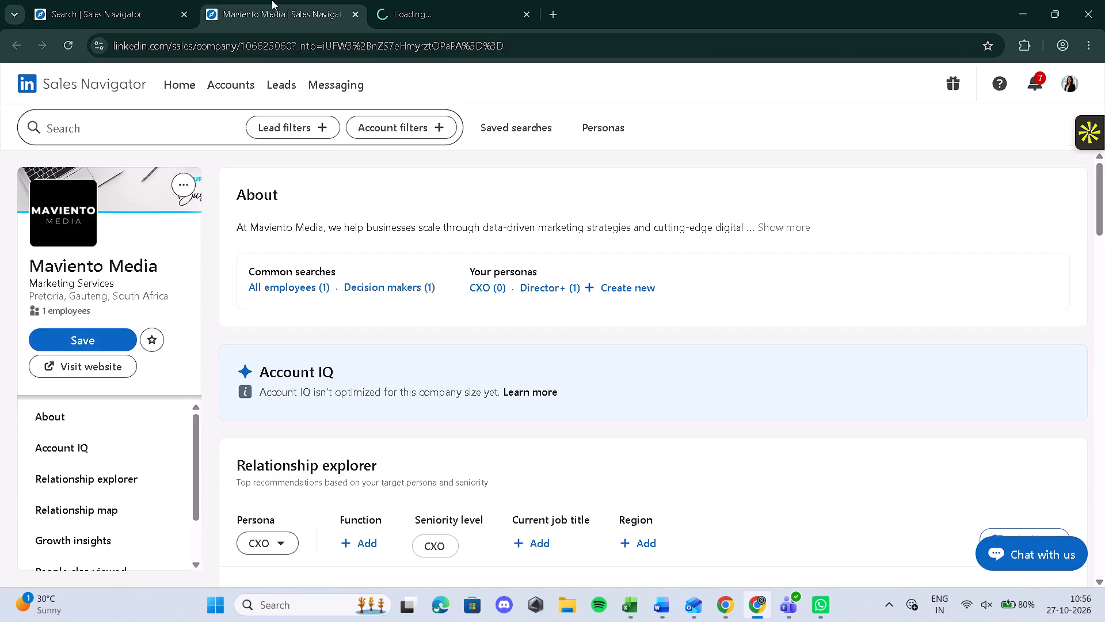
{"action": "left_click", "coordinate": [401, 0]}
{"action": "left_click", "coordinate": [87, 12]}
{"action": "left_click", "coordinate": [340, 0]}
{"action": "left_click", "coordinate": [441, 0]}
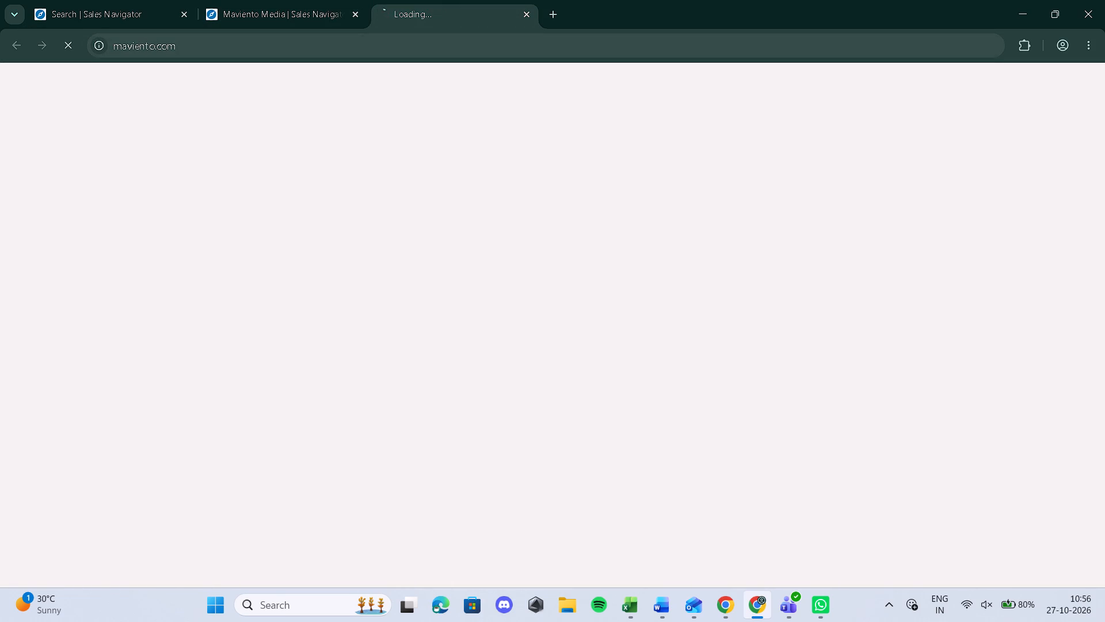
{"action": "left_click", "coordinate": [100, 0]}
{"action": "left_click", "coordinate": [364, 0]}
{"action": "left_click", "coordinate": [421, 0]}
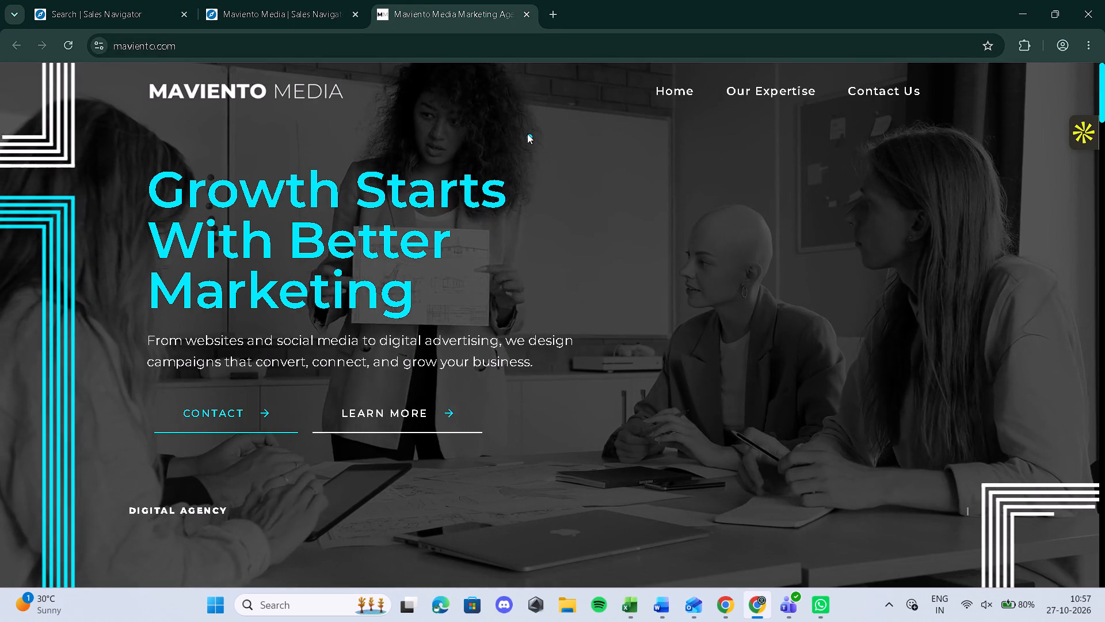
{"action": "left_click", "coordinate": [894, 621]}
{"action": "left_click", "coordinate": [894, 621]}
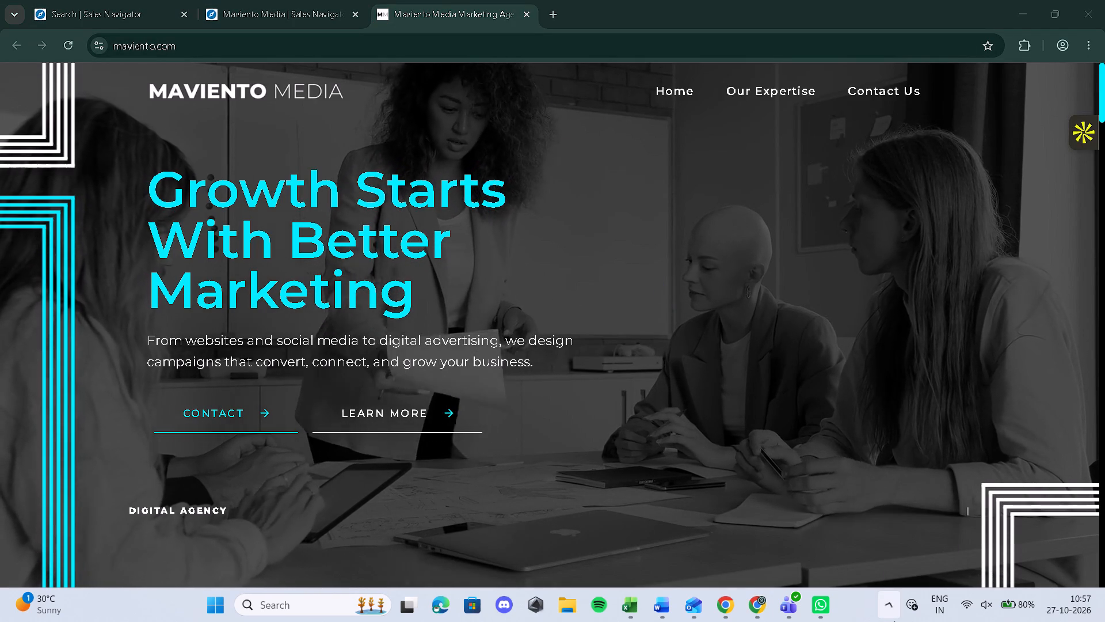
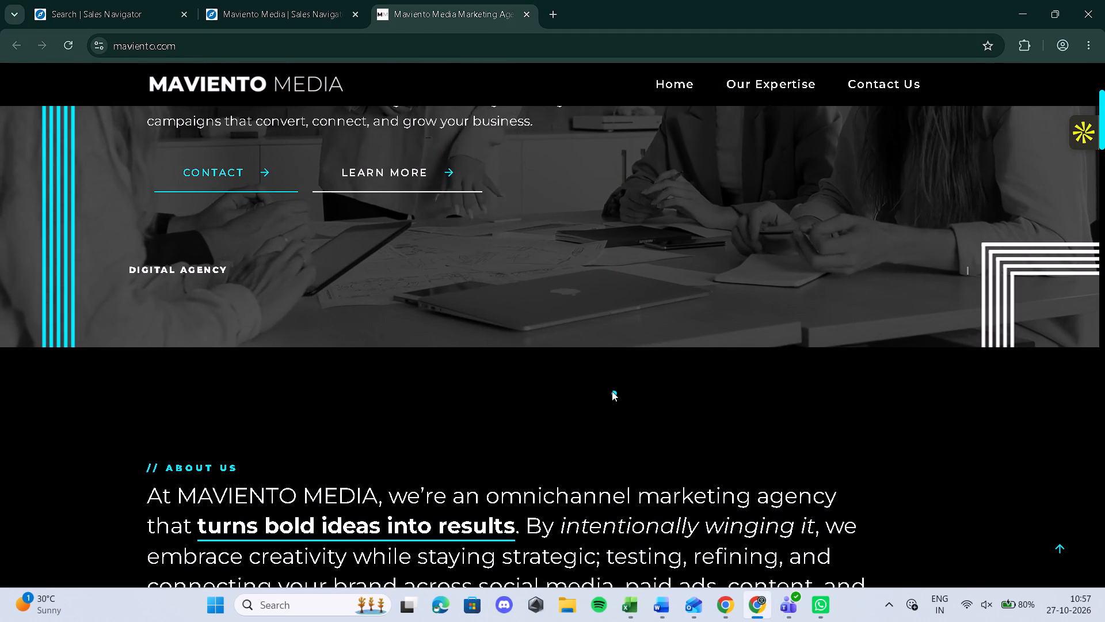
Look through Maviento Media's homepage, from the company description and services down to the contact details, to see what it offers.
{"action": "scroll", "coordinate": [612, 391], "scroll_direction": "down", "scroll_amount": 9}
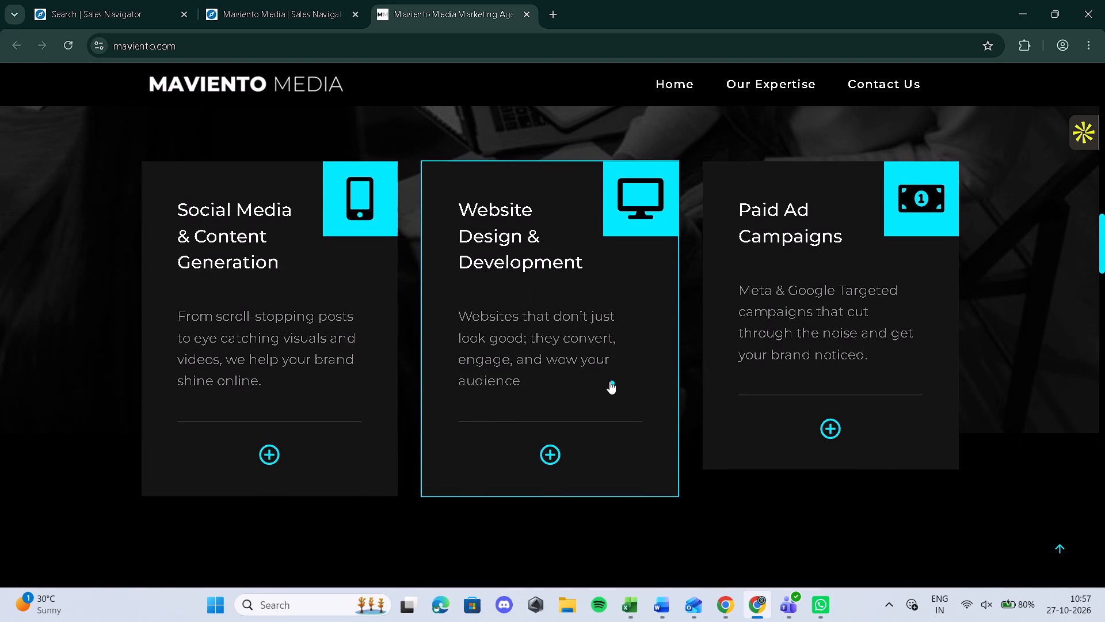
{"action": "scroll", "coordinate": [609, 381], "scroll_direction": "down", "scroll_amount": 11}
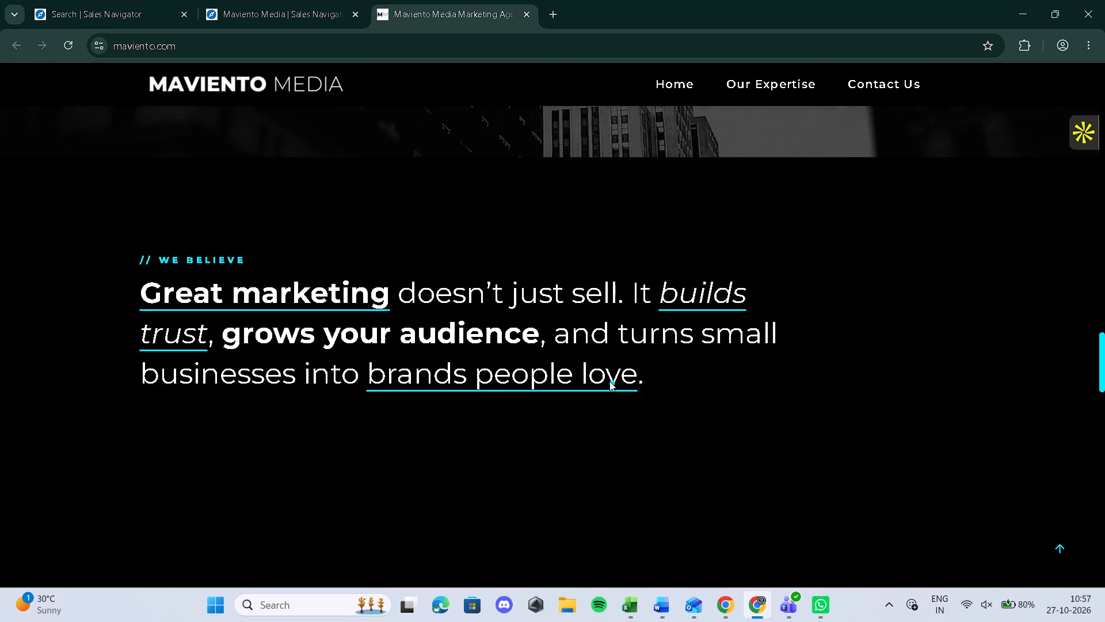
{"action": "scroll", "coordinate": [609, 381], "scroll_direction": "down", "scroll_amount": 18}
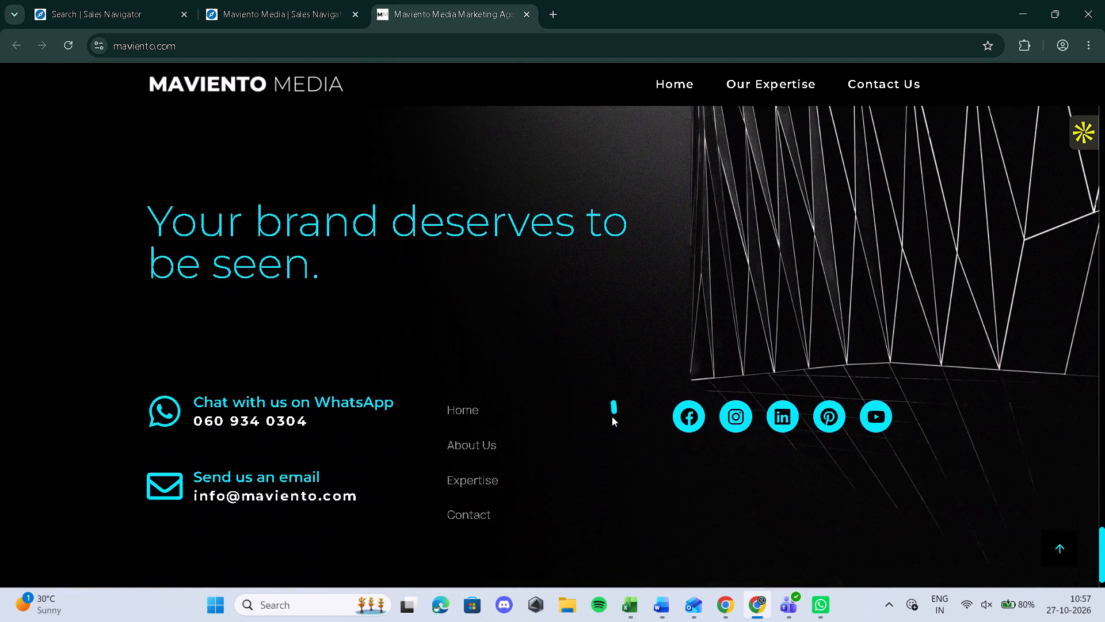
{"action": "scroll", "coordinate": [612, 418], "scroll_direction": "up", "scroll_amount": 20}
{"action": "scroll", "coordinate": [612, 418], "scroll_direction": "up", "scroll_amount": 15}
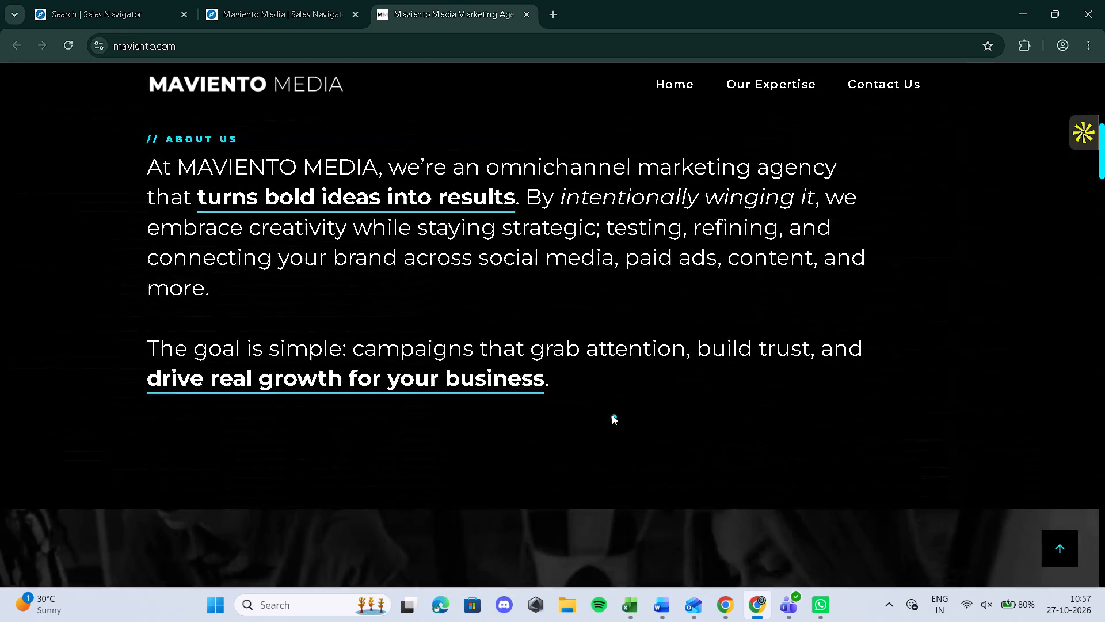
Open the Our Expertise page of Maviento Media's website and keep it in view.
{"action": "scroll", "coordinate": [612, 415], "scroll_direction": "up", "scroll_amount": 12}
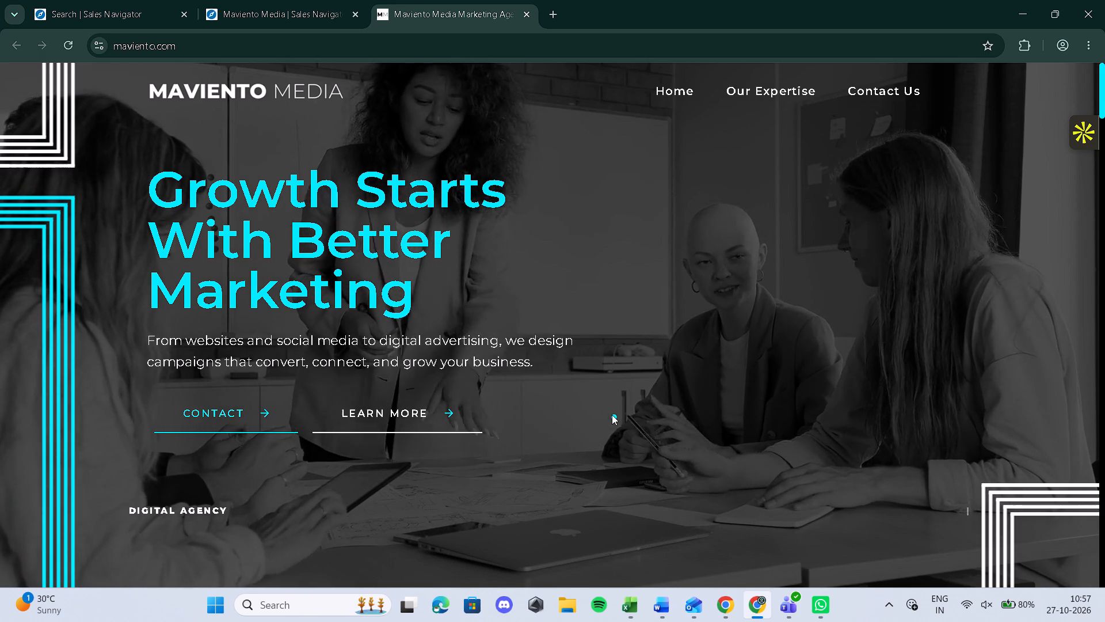
{"action": "double_click", "coordinate": [700, 621]}
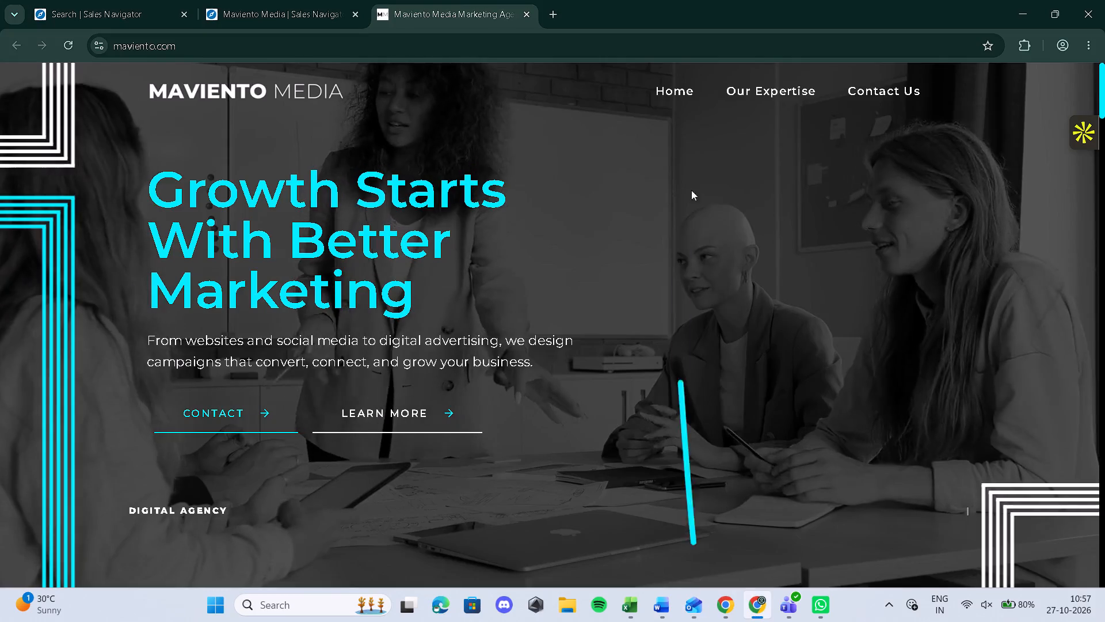
{"action": "left_click", "coordinate": [783, 91]}
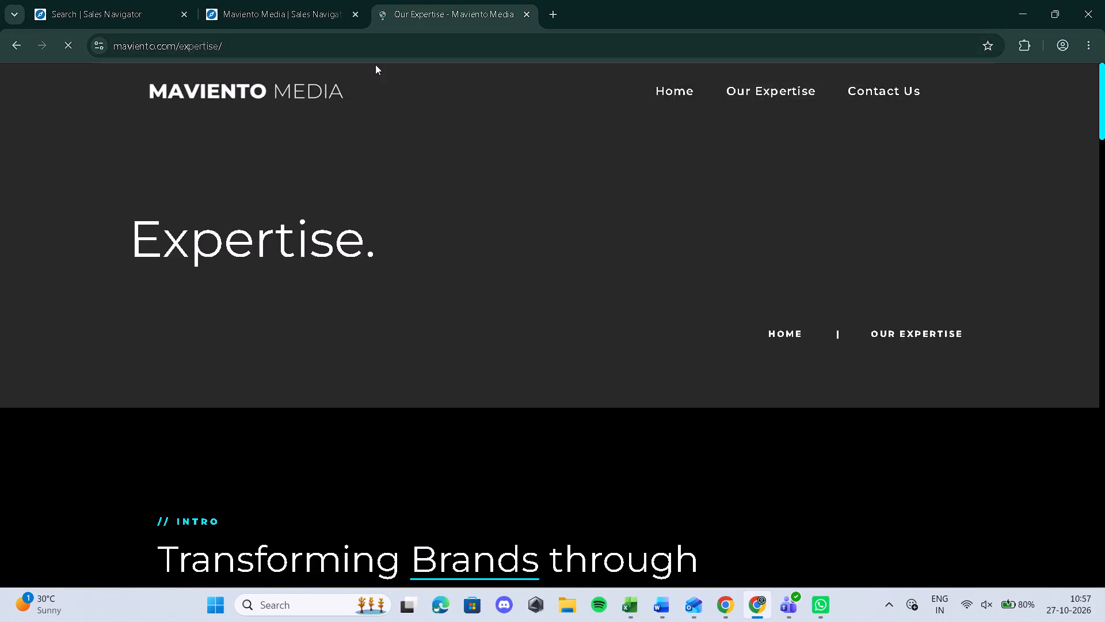
{"action": "left_click", "coordinate": [173, 0]}
{"action": "left_click", "coordinate": [304, 0]}
{"action": "left_click", "coordinate": [428, 0]}
Look through the Our Expertise page, from the service descriptions and FAQs to the footer contact details, to assess what Maviento Media offers.
{"action": "scroll", "coordinate": [585, 293], "scroll_direction": "down", "scroll_amount": 3}
{"action": "scroll", "coordinate": [668, 379], "scroll_direction": "down", "scroll_amount": 5}
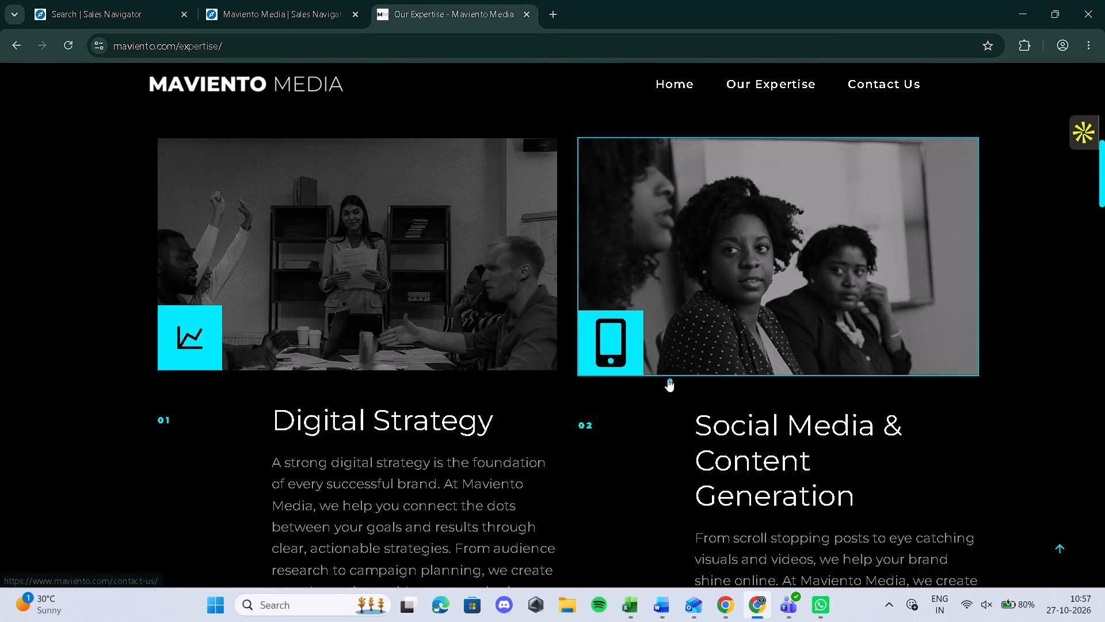
{"action": "scroll", "coordinate": [668, 379], "scroll_direction": "down", "scroll_amount": 10}
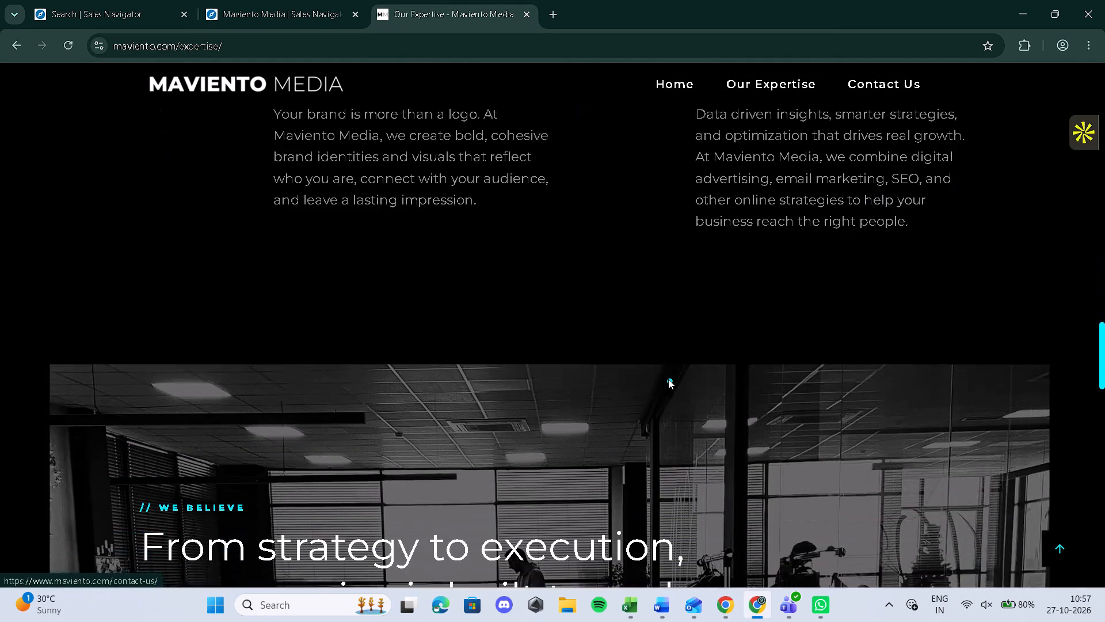
{"action": "scroll", "coordinate": [668, 379], "scroll_direction": "down", "scroll_amount": 8}
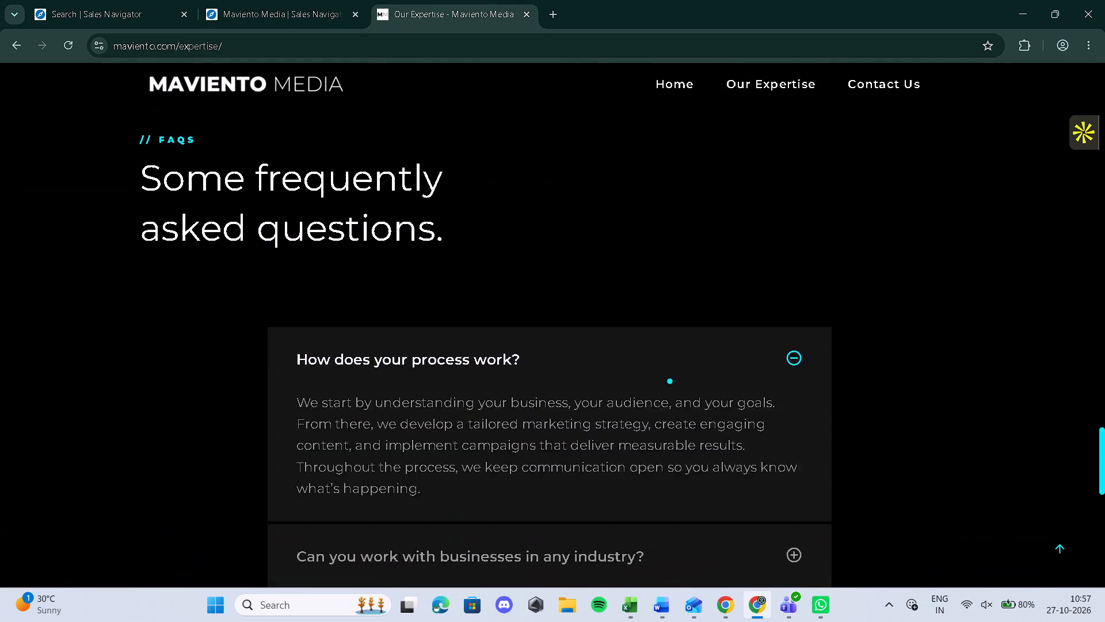
{"action": "scroll", "coordinate": [668, 379], "scroll_direction": "down", "scroll_amount": 4}
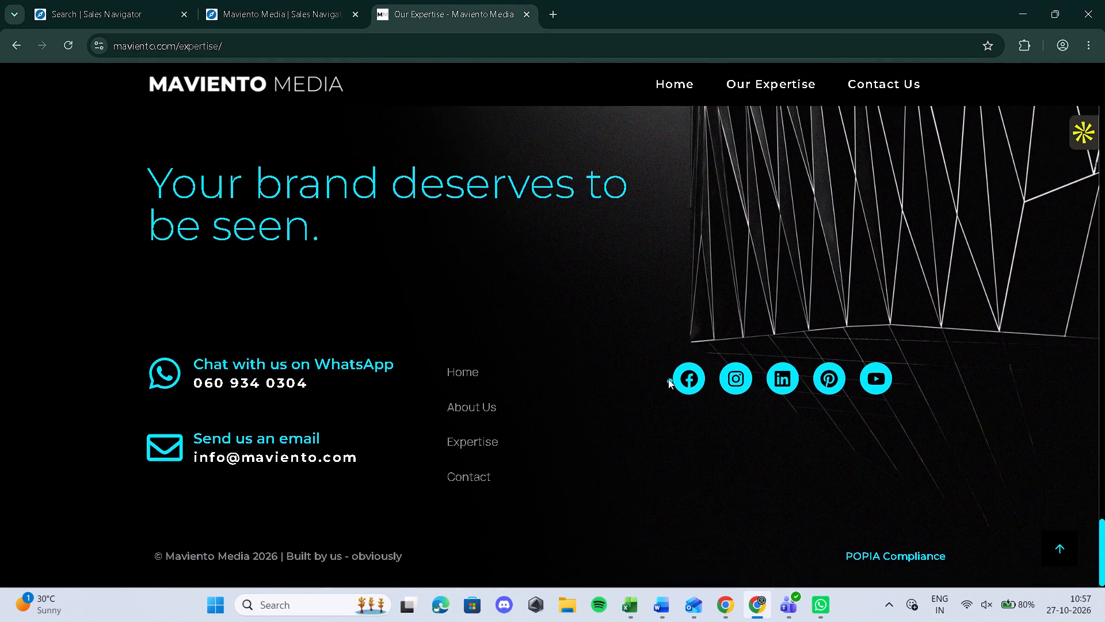
{"action": "scroll", "coordinate": [668, 379], "scroll_direction": "down", "scroll_amount": 2}
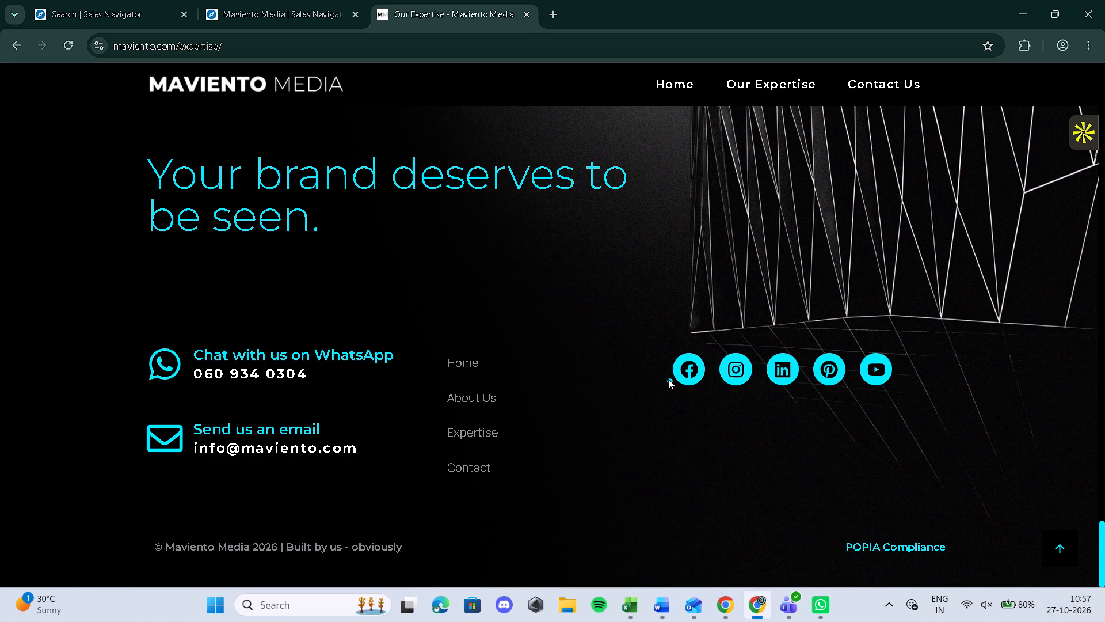
{"action": "scroll", "coordinate": [668, 379], "scroll_direction": "down", "scroll_amount": 4}
{"action": "scroll", "coordinate": [668, 379], "scroll_direction": "up", "scroll_amount": 3}
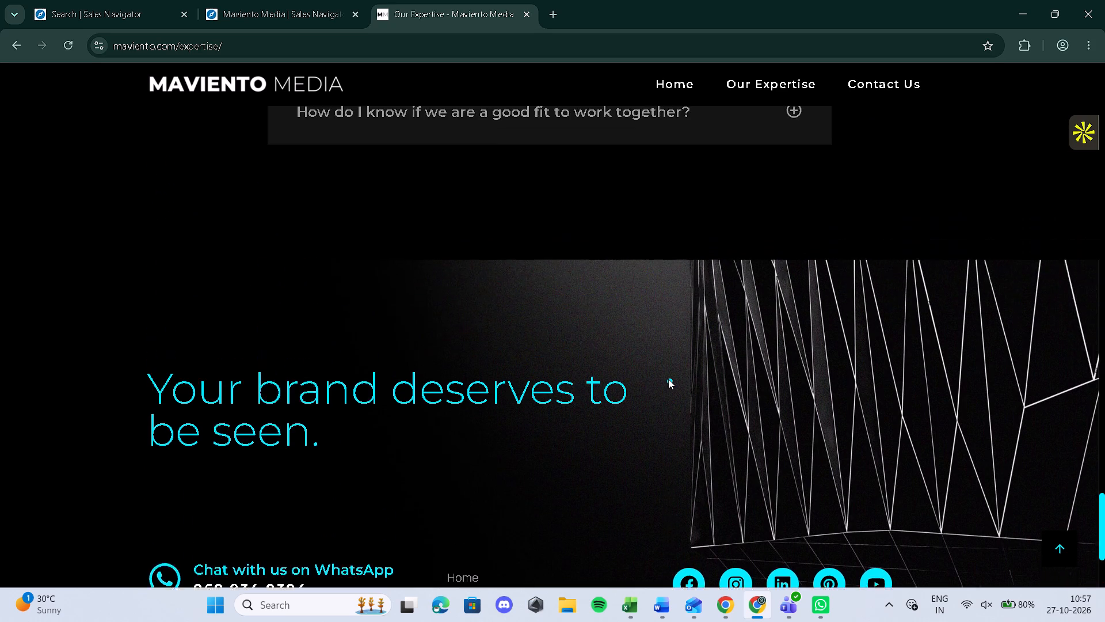
{"action": "scroll", "coordinate": [668, 379], "scroll_direction": "up", "scroll_amount": 8}
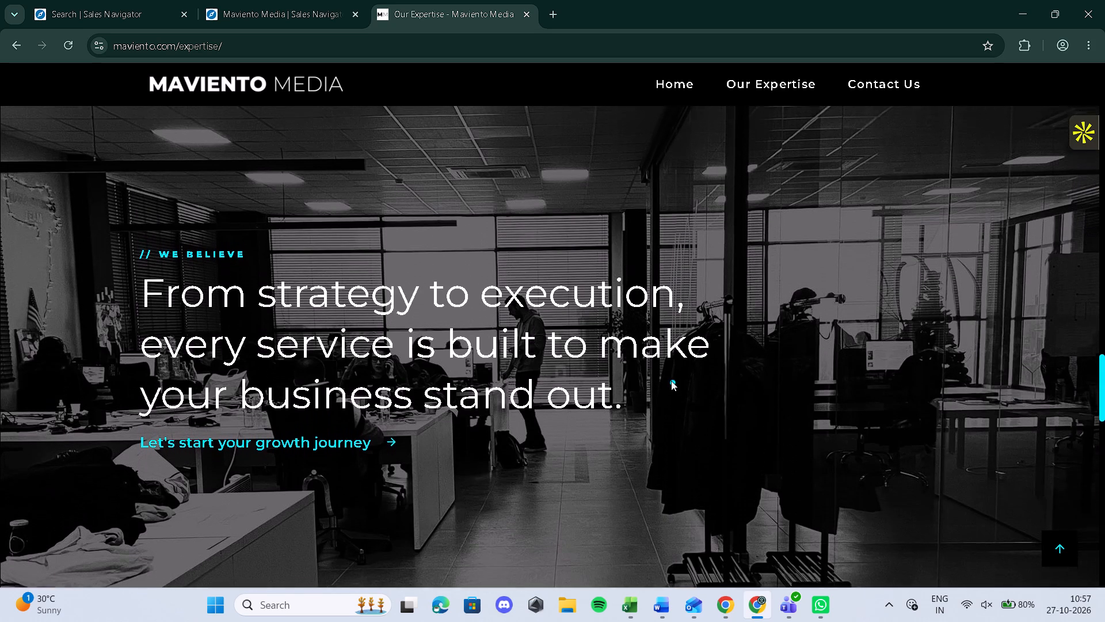
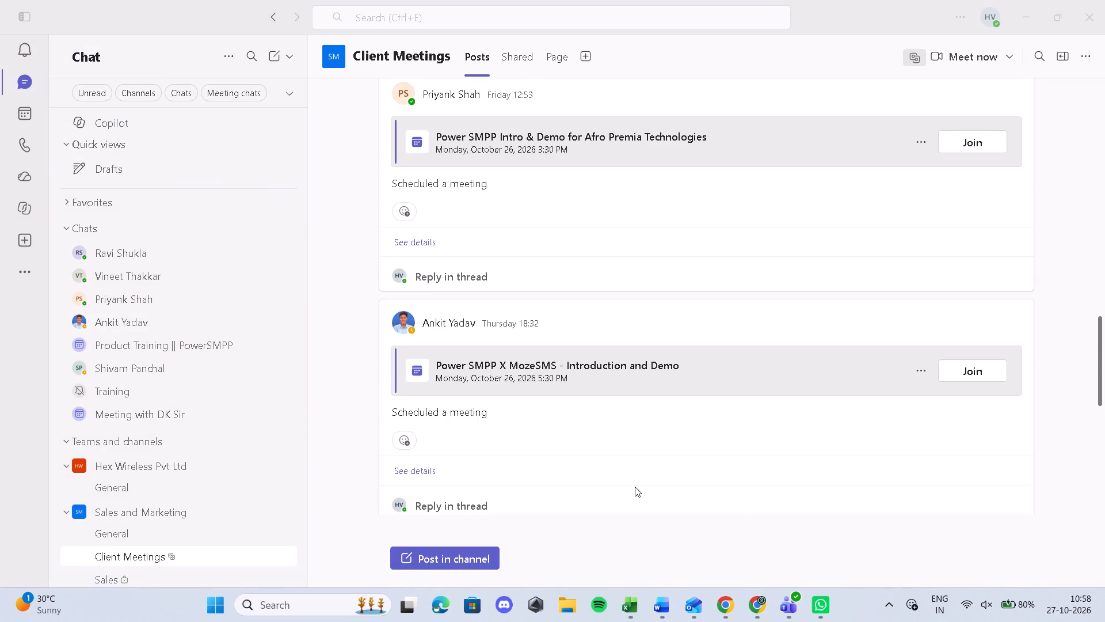
{"action": "scroll", "coordinate": [635, 487], "scroll_direction": "up", "scroll_amount": 10}
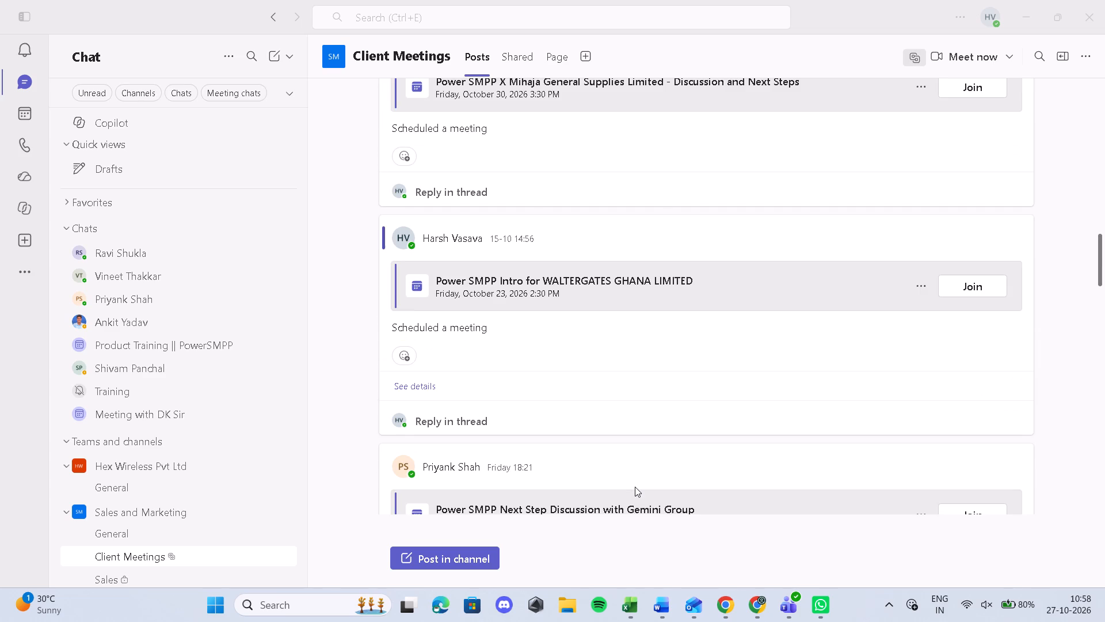
{"action": "scroll", "coordinate": [635, 487], "scroll_direction": "up", "scroll_amount": 5}
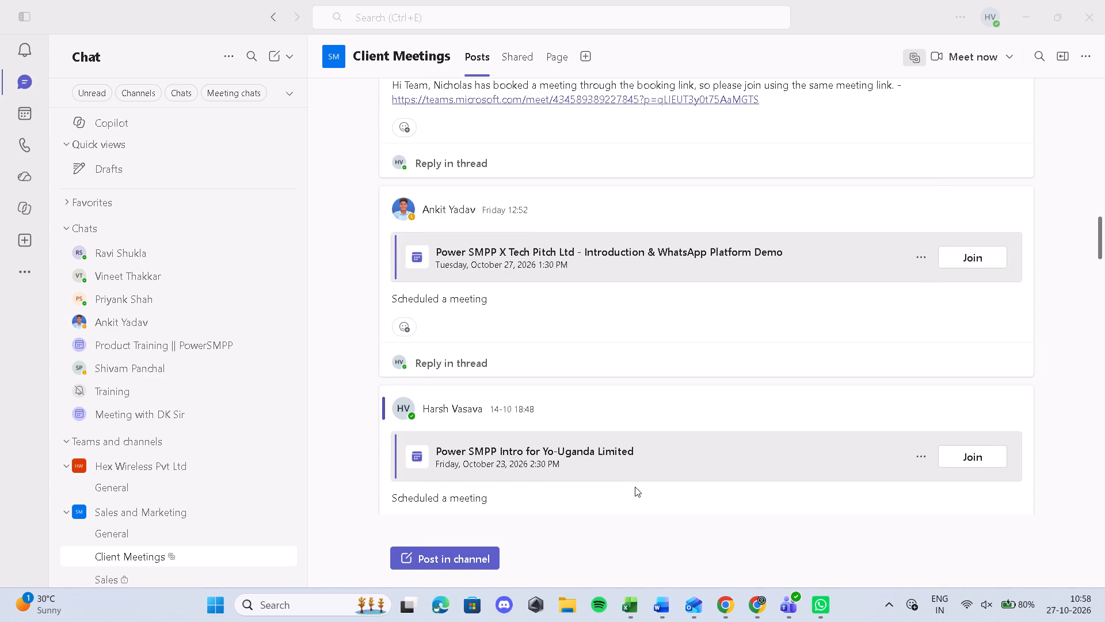